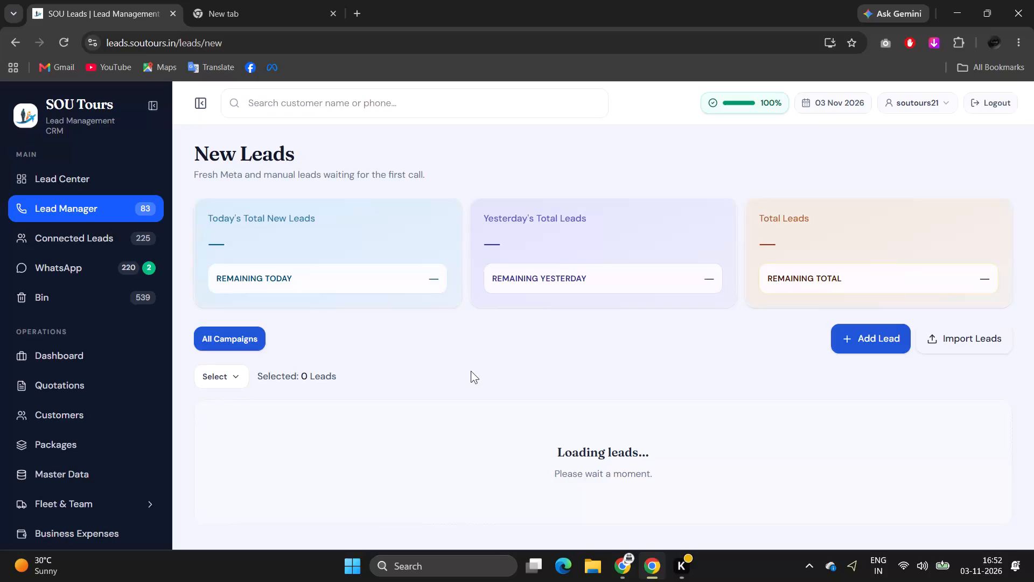
Compare the new leads by filtering for the Gujrat General Ad, Guj + MH - general ad and Maharshtra General Ad campaigns.
{"action": "scroll", "coordinate": [471, 371], "scroll_direction": "up", "scroll_amount": 9}
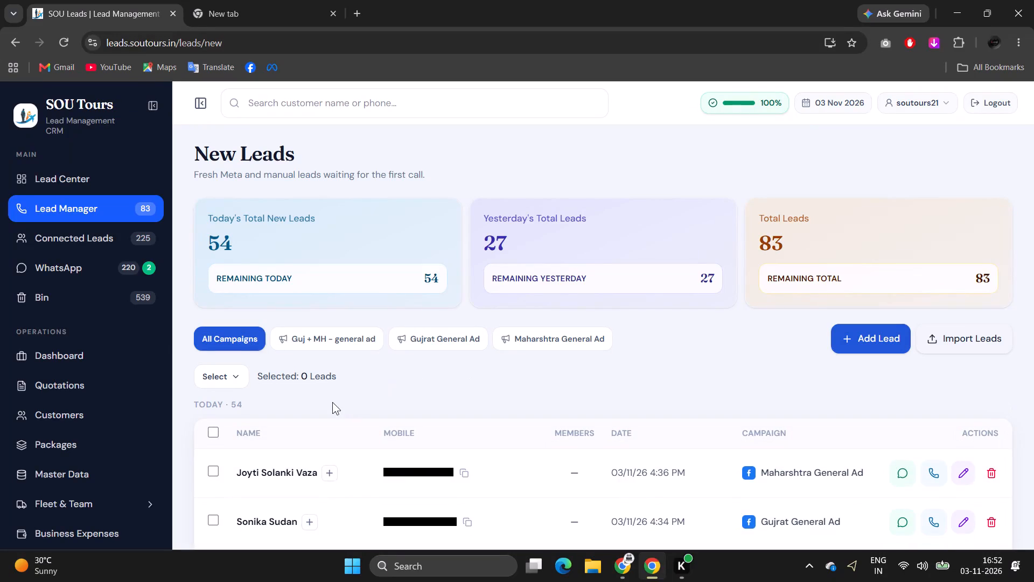
{"action": "left_click", "coordinate": [452, 336]}
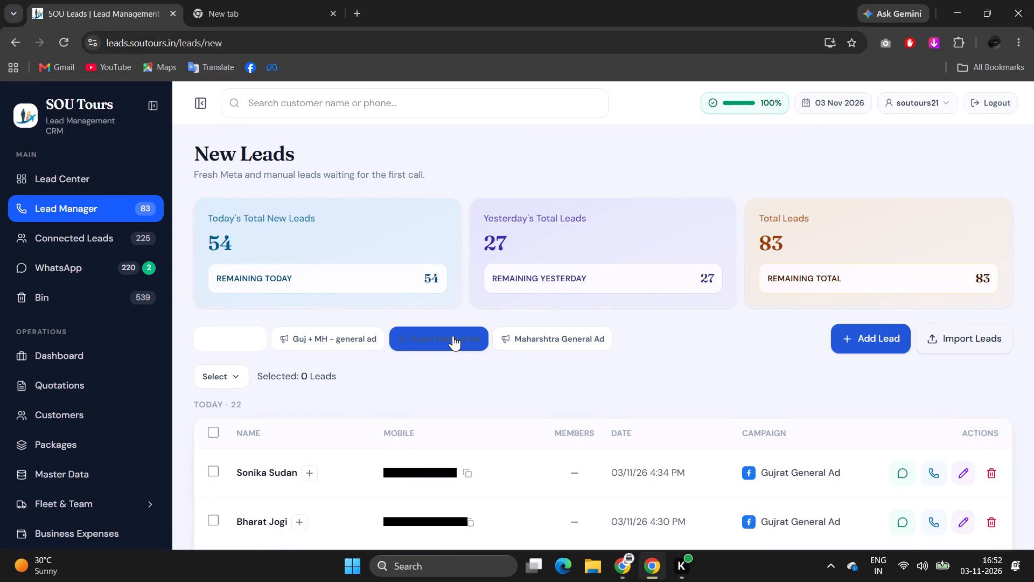
{"action": "left_click", "coordinate": [340, 339]}
{"action": "left_click", "coordinate": [520, 345]}
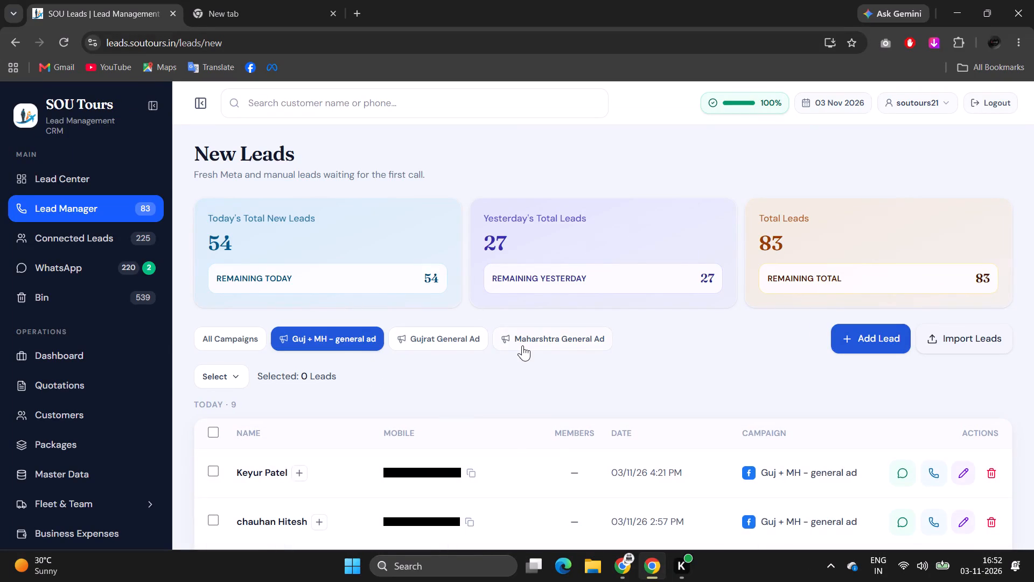
{"action": "left_click", "coordinate": [444, 343]}
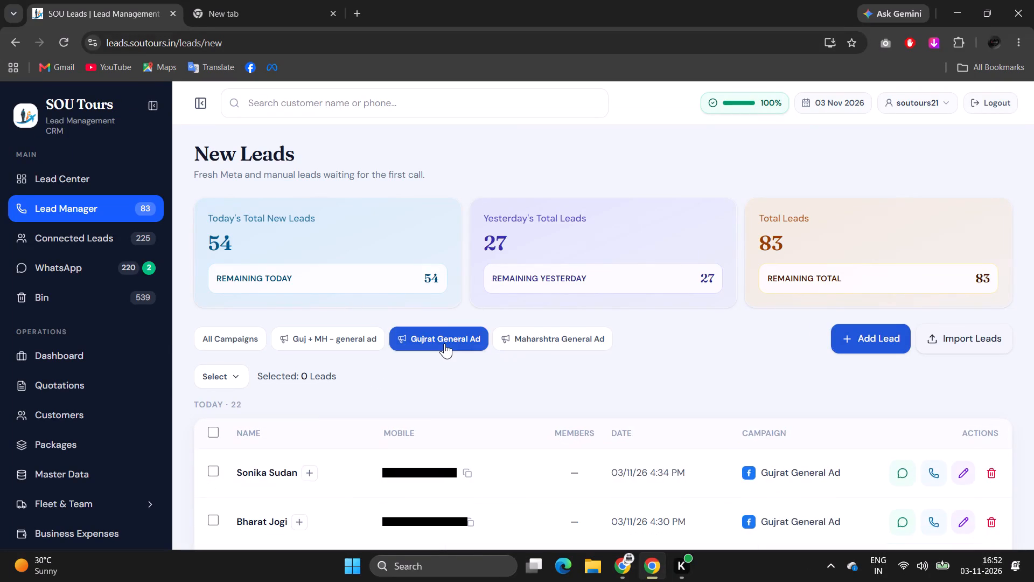
{"action": "left_click", "coordinate": [530, 331]}
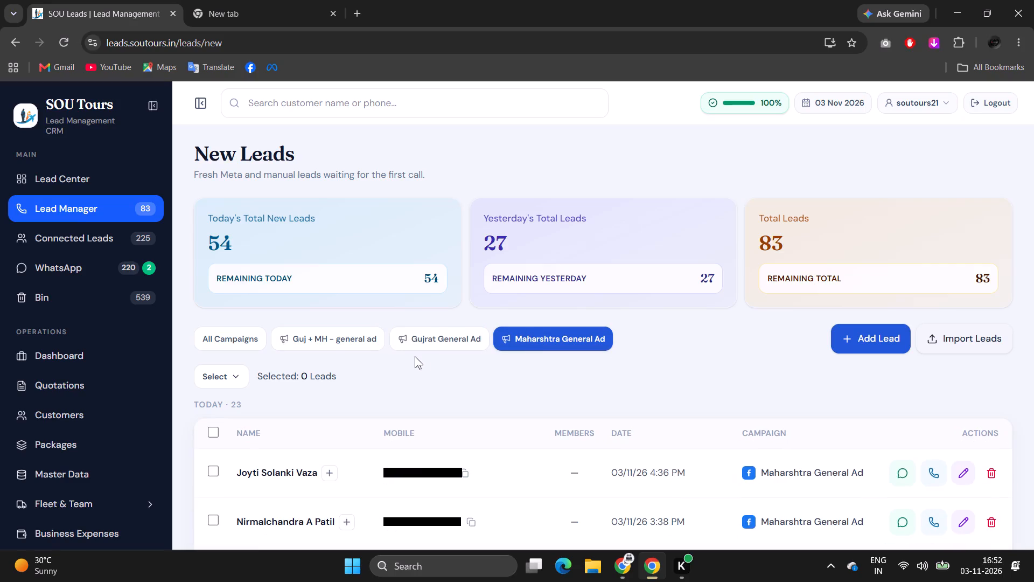
Filter the new leads to Gujrat General Ad and review its leads from today and yesterday.
{"action": "left_click", "coordinate": [413, 348]}
{"action": "left_click", "coordinate": [512, 248]}
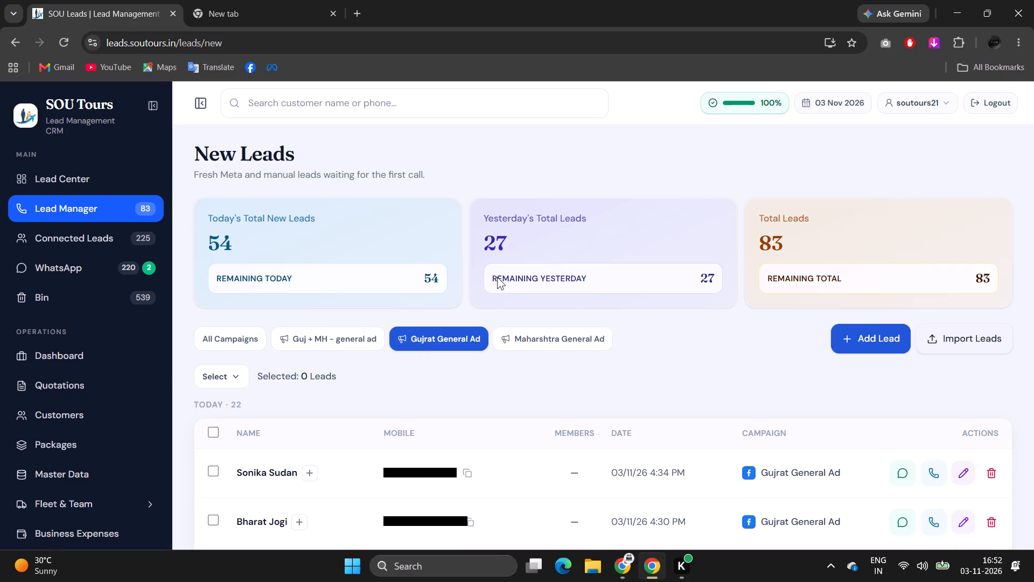
{"action": "scroll", "coordinate": [364, 370], "scroll_direction": "down", "scroll_amount": 1}
{"action": "scroll", "coordinate": [429, 306], "scroll_direction": "down", "scroll_amount": 11}
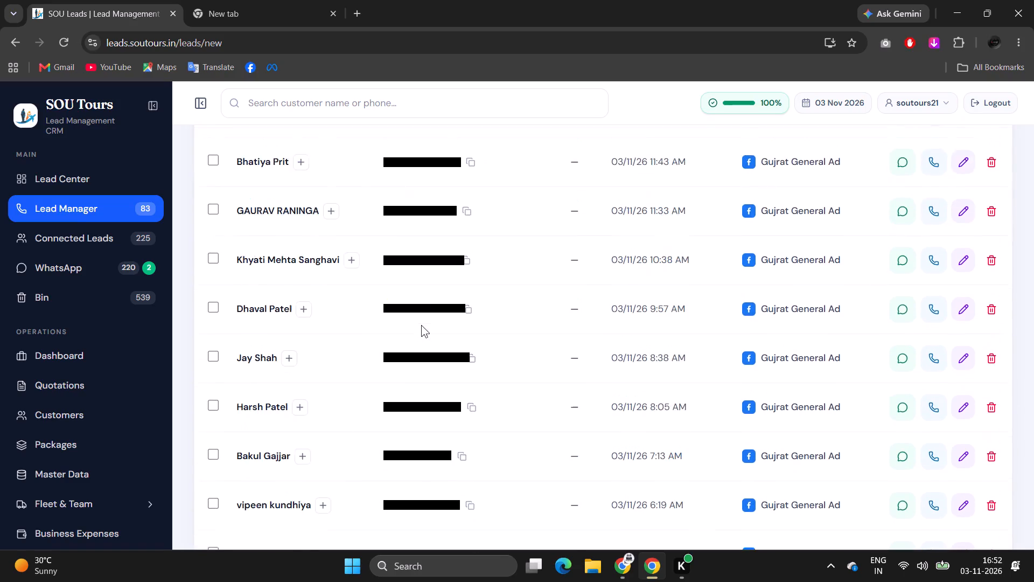
{"action": "scroll", "coordinate": [421, 325], "scroll_direction": "down", "scroll_amount": 13}
{"action": "scroll", "coordinate": [421, 325], "scroll_direction": "up", "scroll_amount": 8}
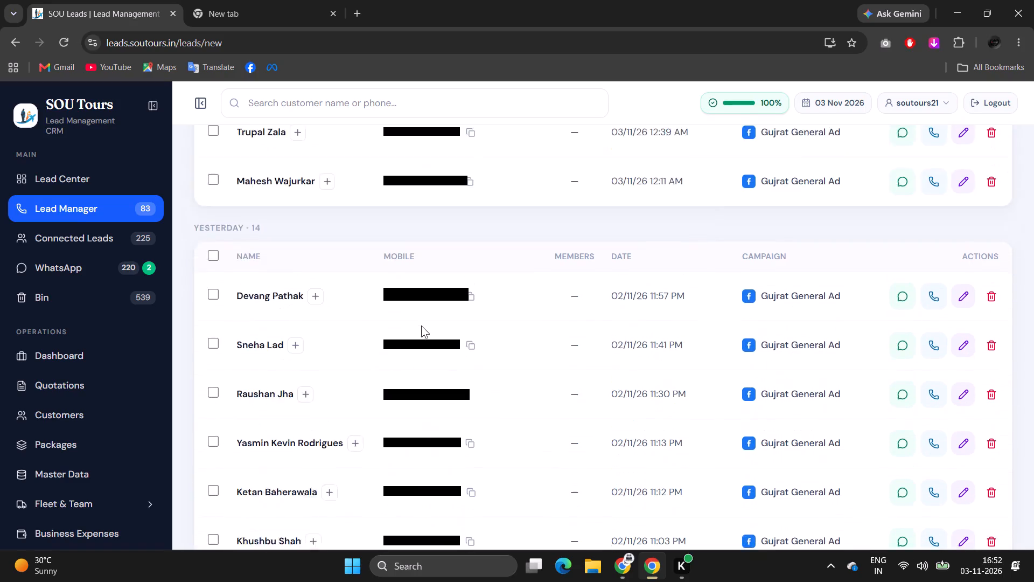
{"action": "scroll", "coordinate": [421, 325], "scroll_direction": "up", "scroll_amount": 15}
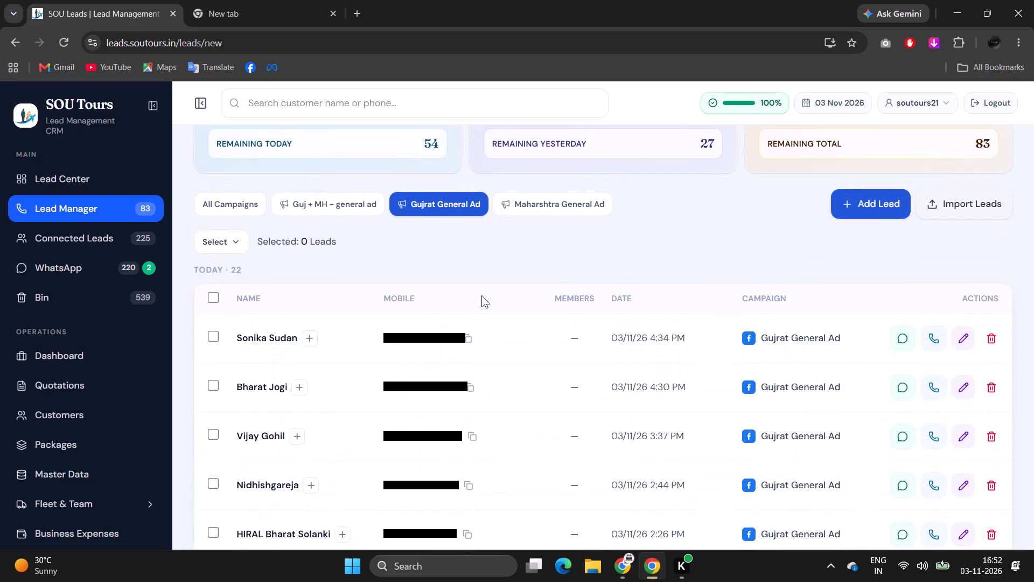
Filter the new leads to Maharshtra General Ad and review its leads from today and yesterday.
{"action": "left_click", "coordinate": [535, 210]}
{"action": "scroll", "coordinate": [437, 364], "scroll_direction": "down", "scroll_amount": 7}
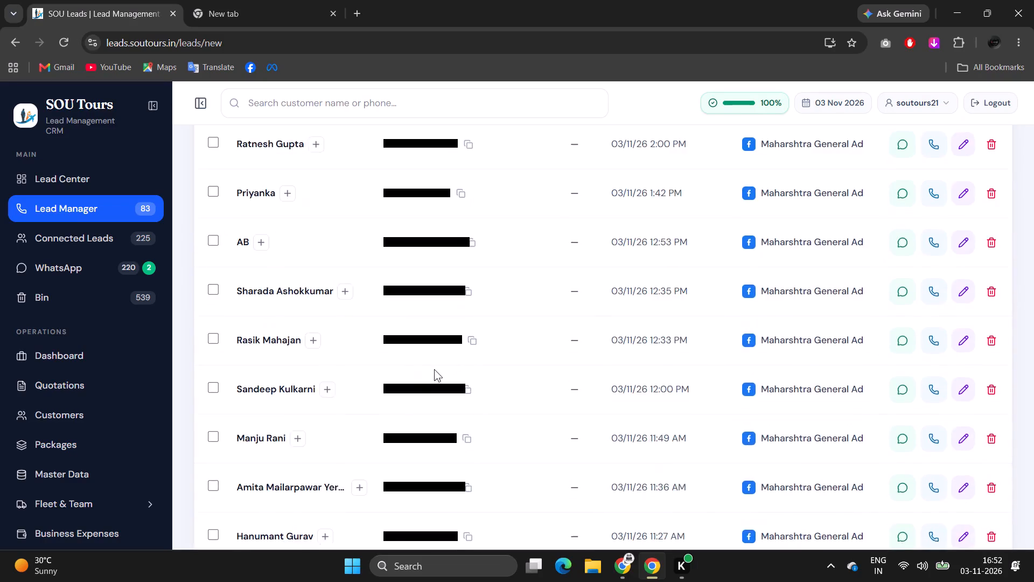
{"action": "scroll", "coordinate": [434, 369], "scroll_direction": "down", "scroll_amount": 15}
{"action": "scroll", "coordinate": [434, 369], "scroll_direction": "up", "scroll_amount": 4}
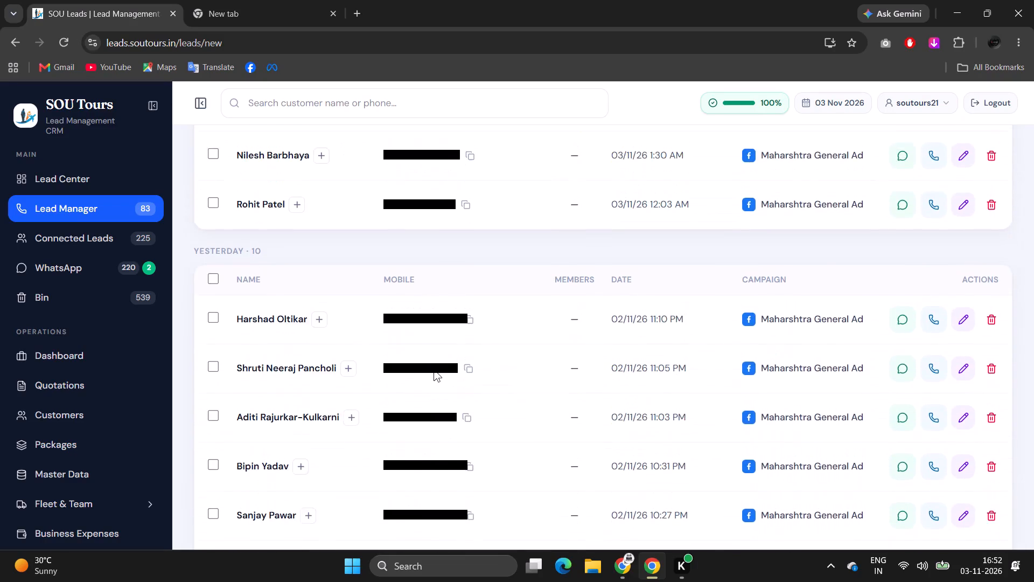
{"action": "scroll", "coordinate": [434, 369], "scroll_direction": "up", "scroll_amount": 20}
{"action": "scroll", "coordinate": [434, 369], "scroll_direction": "up", "scroll_amount": 6}
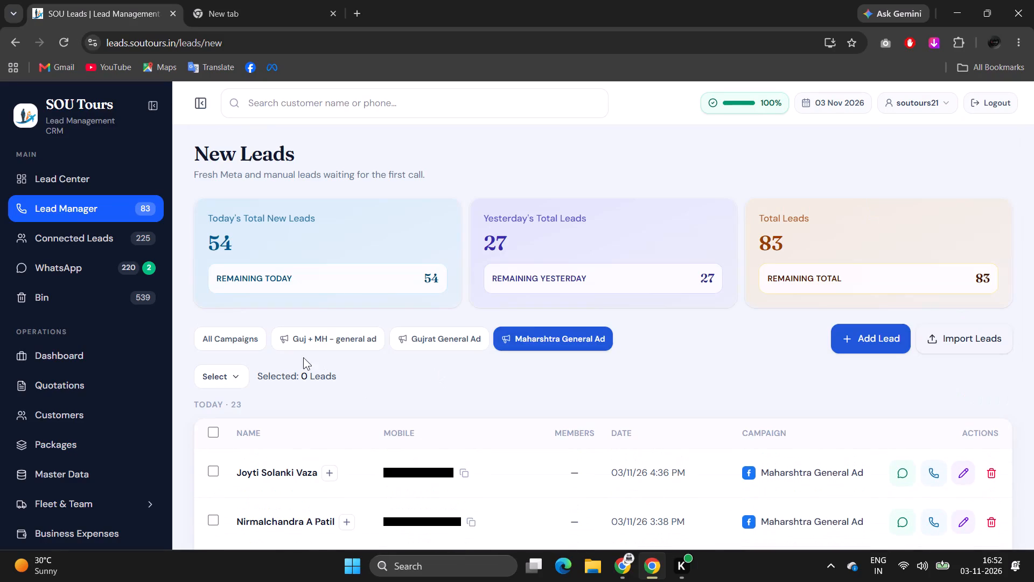
Show new leads from all campaigns and review the whole list through to the Older group.
{"action": "left_click", "coordinate": [230, 330]}
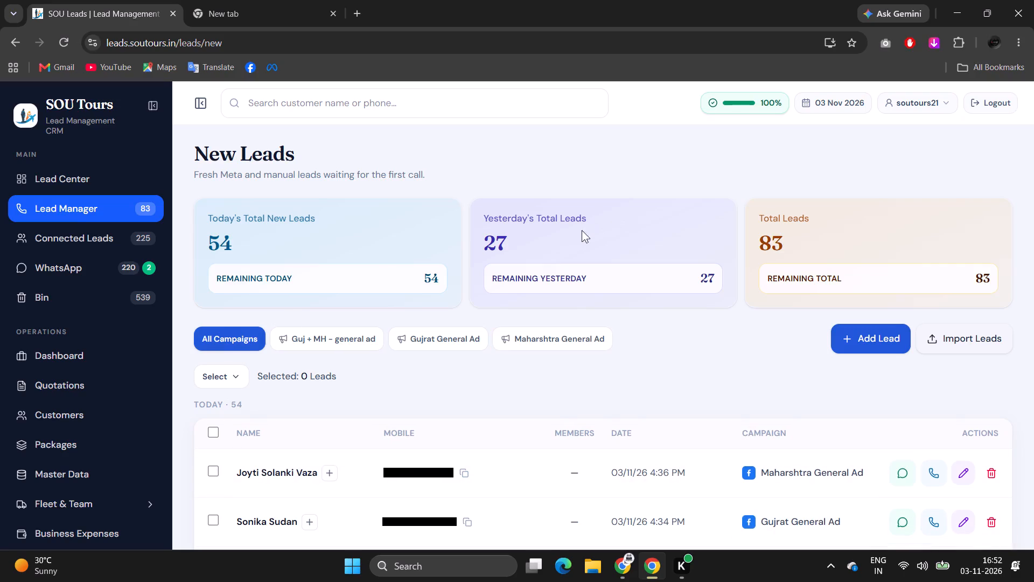
{"action": "left_click", "coordinate": [576, 235]}
{"action": "scroll", "coordinate": [483, 396], "scroll_direction": "down", "scroll_amount": 19}
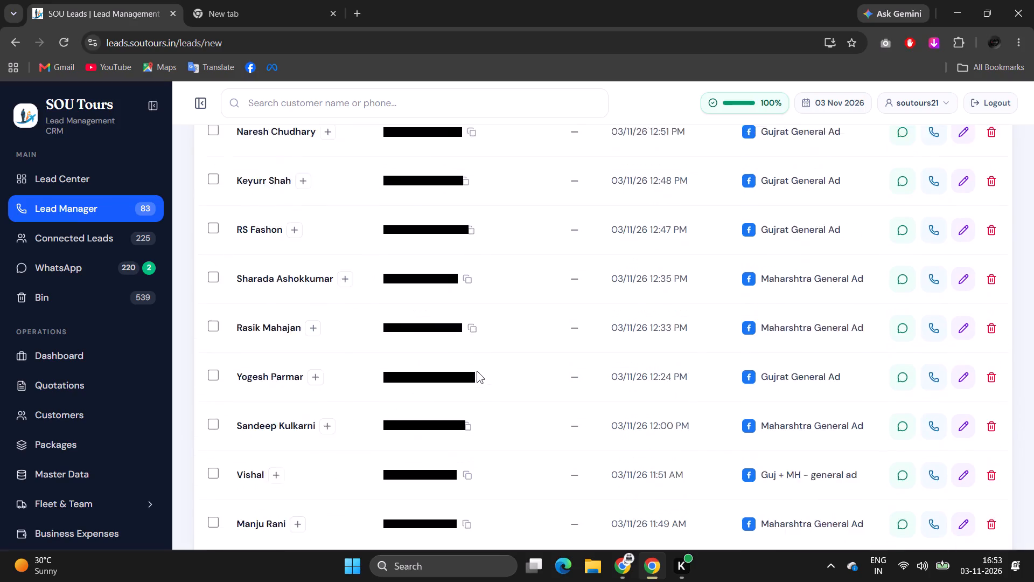
{"action": "scroll", "coordinate": [477, 371], "scroll_direction": "up", "scroll_amount": 11}
{"action": "scroll", "coordinate": [477, 371], "scroll_direction": "down", "scroll_amount": 20}
{"action": "scroll", "coordinate": [477, 371], "scroll_direction": "down", "scroll_amount": 20}
{"action": "scroll", "coordinate": [478, 369], "scroll_direction": "down", "scroll_amount": 5}
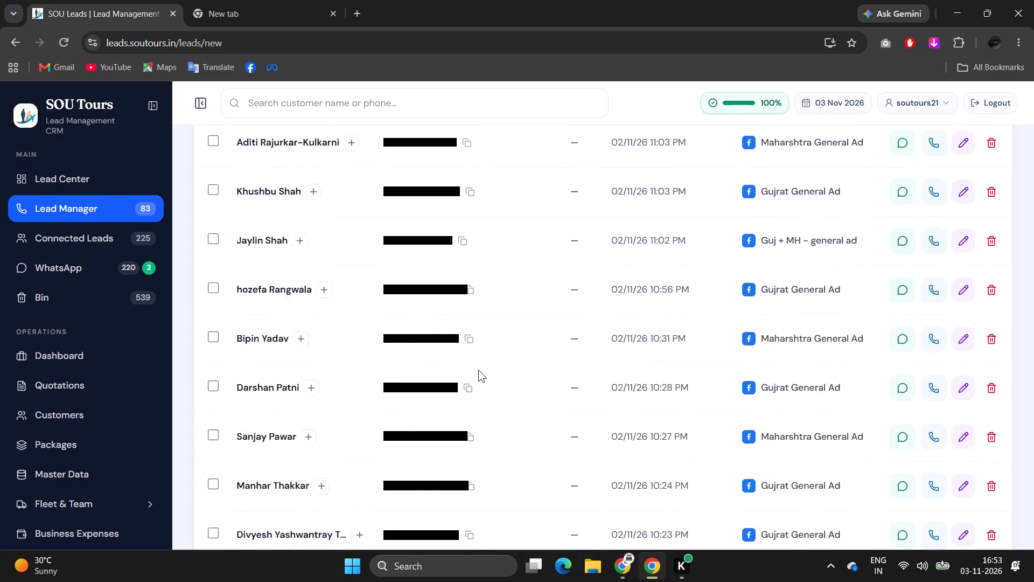
{"action": "scroll", "coordinate": [478, 370], "scroll_direction": "up", "scroll_amount": 11}
{"action": "scroll", "coordinate": [478, 370], "scroll_direction": "down", "scroll_amount": 17}
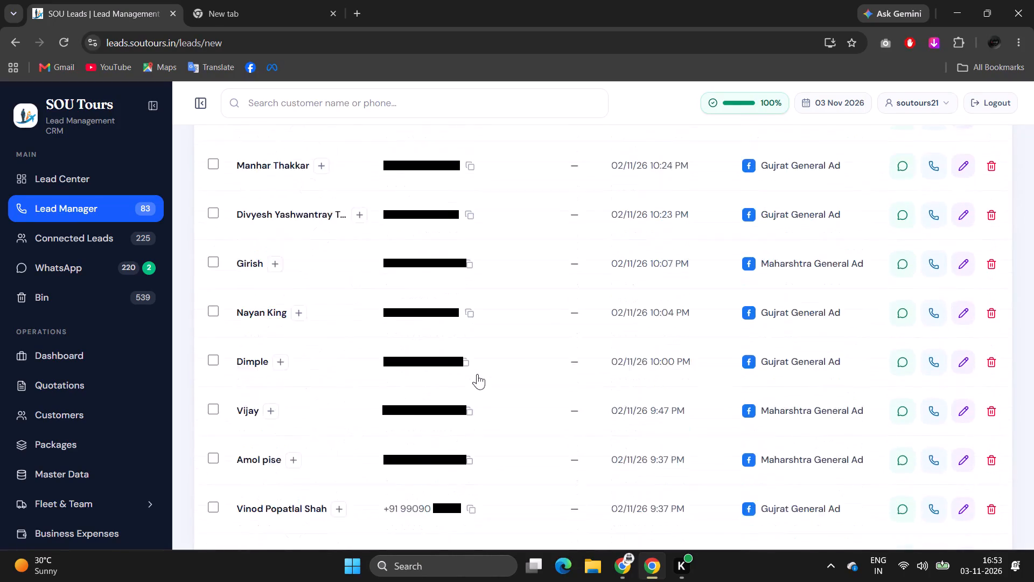
{"action": "scroll", "coordinate": [476, 374], "scroll_direction": "down", "scroll_amount": 9}
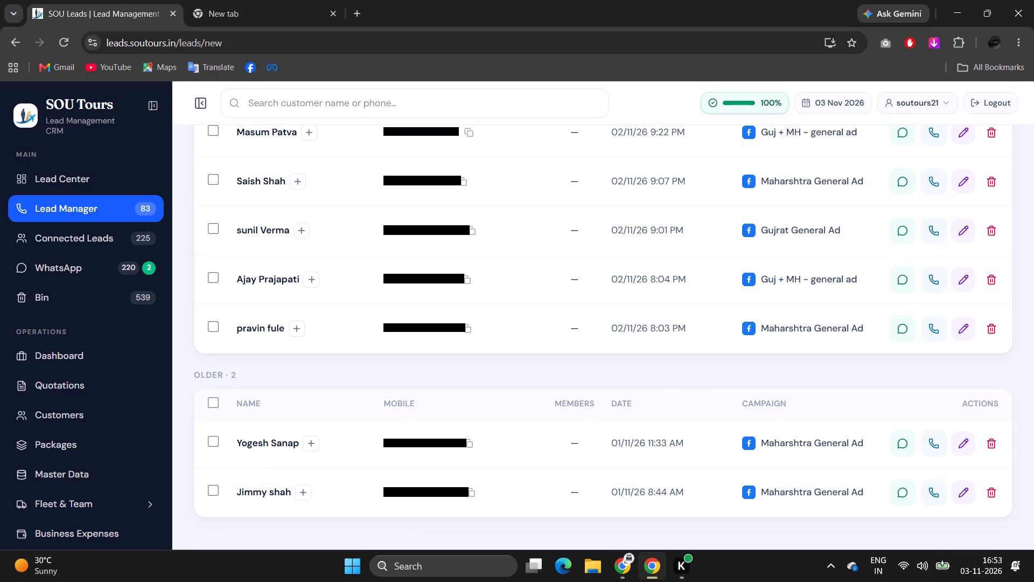
Send the Intro Greeting template, personalized with the customer name, to all leads in the Older group.
{"action": "left_click", "coordinate": [216, 400]}
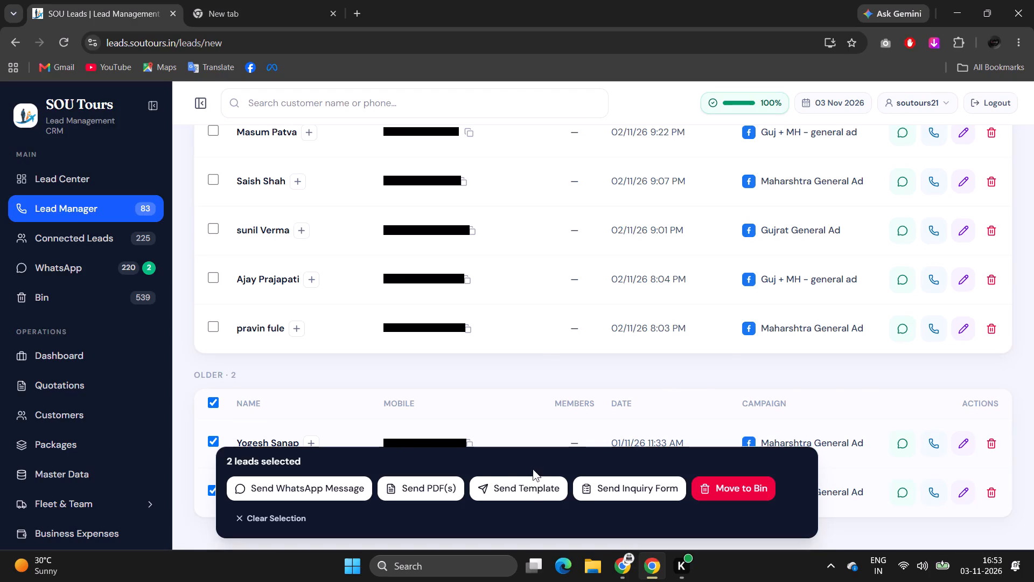
{"action": "left_click", "coordinate": [479, 488]}
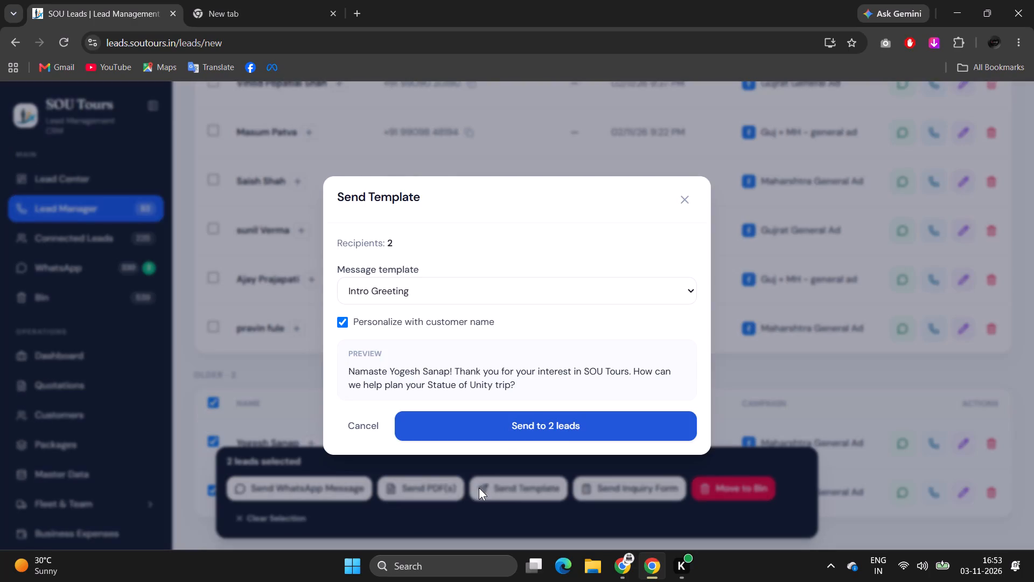
{"action": "left_click", "coordinate": [515, 427]}
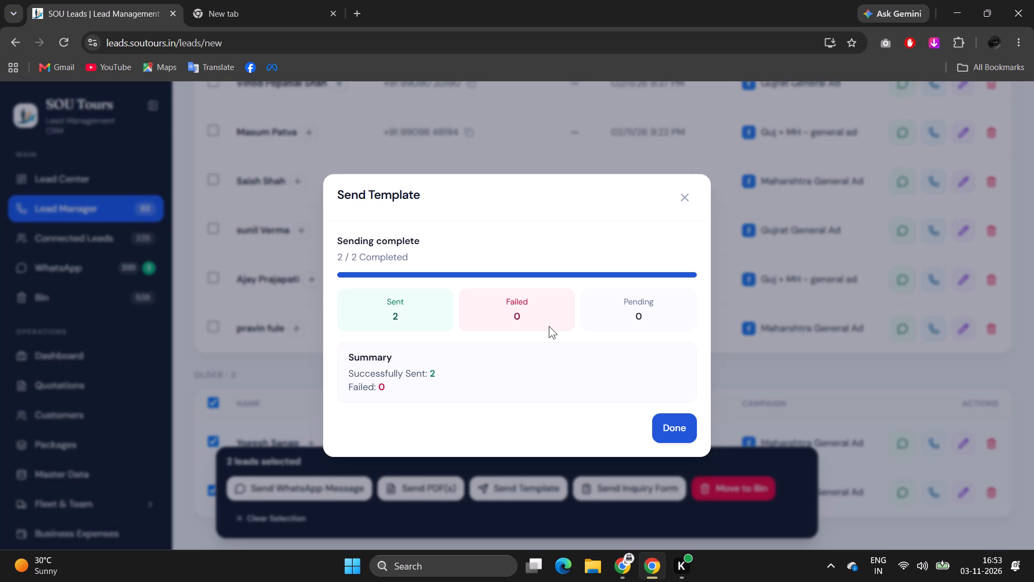
{"action": "left_click", "coordinate": [673, 435]}
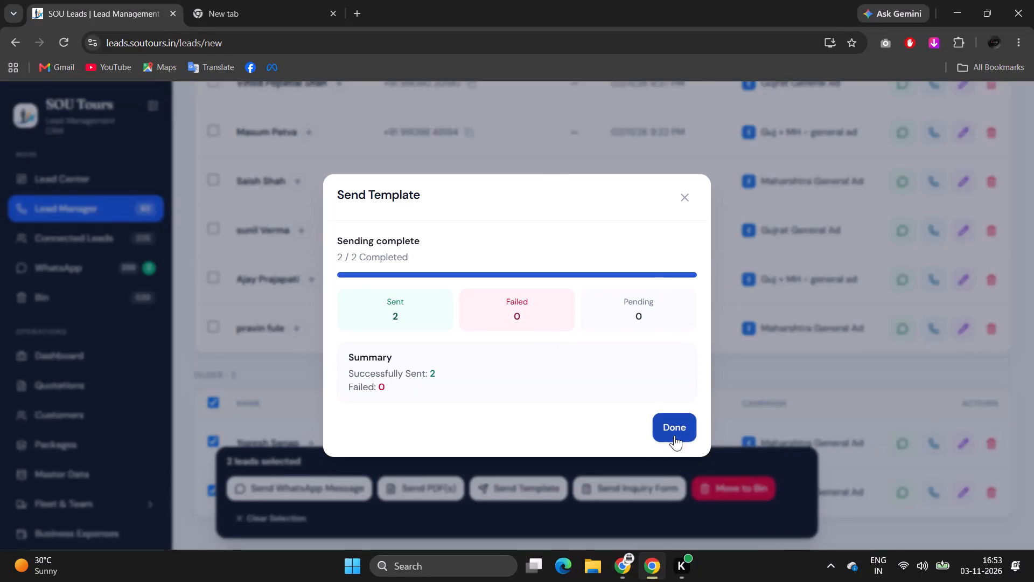
{"action": "scroll", "coordinate": [568, 413], "scroll_direction": "down", "scroll_amount": 5}
{"action": "triple_click", "coordinate": [888, 365]}
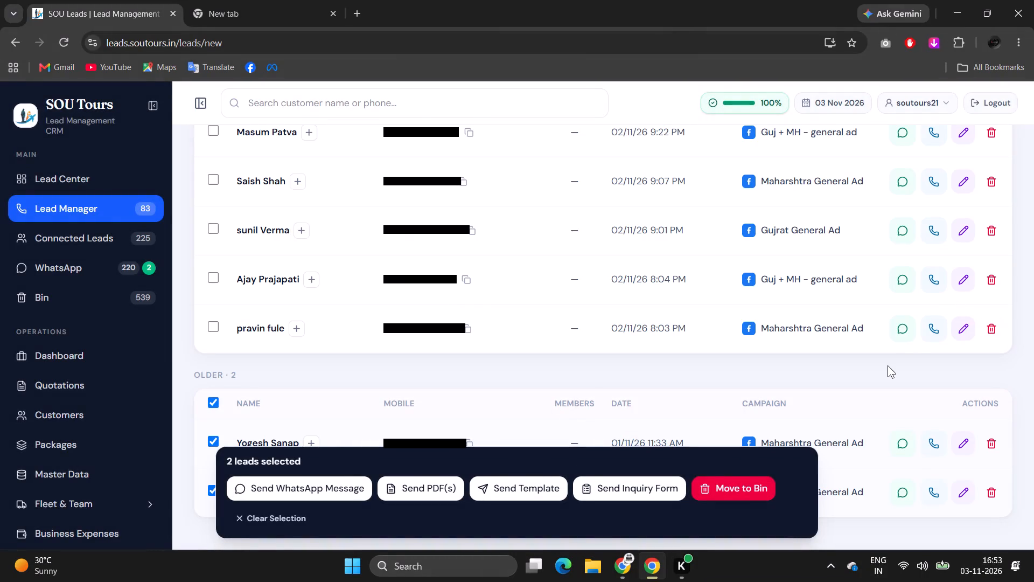
Reload the New Leads page and check the leads in the Older and Yesterday groups.
{"action": "left_click", "coordinate": [63, 43]}
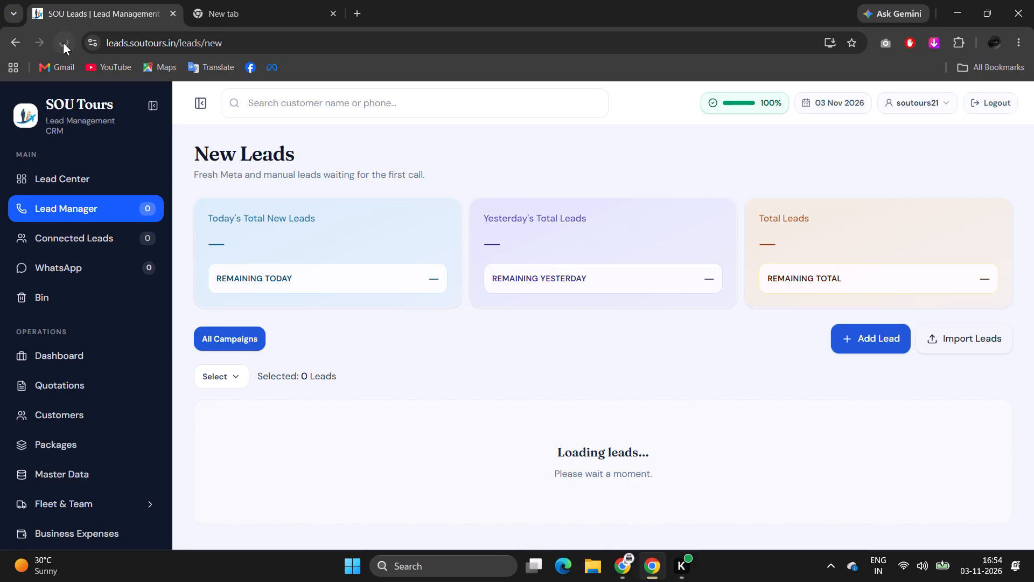
{"action": "scroll", "coordinate": [459, 292], "scroll_direction": "down", "scroll_amount": 3}
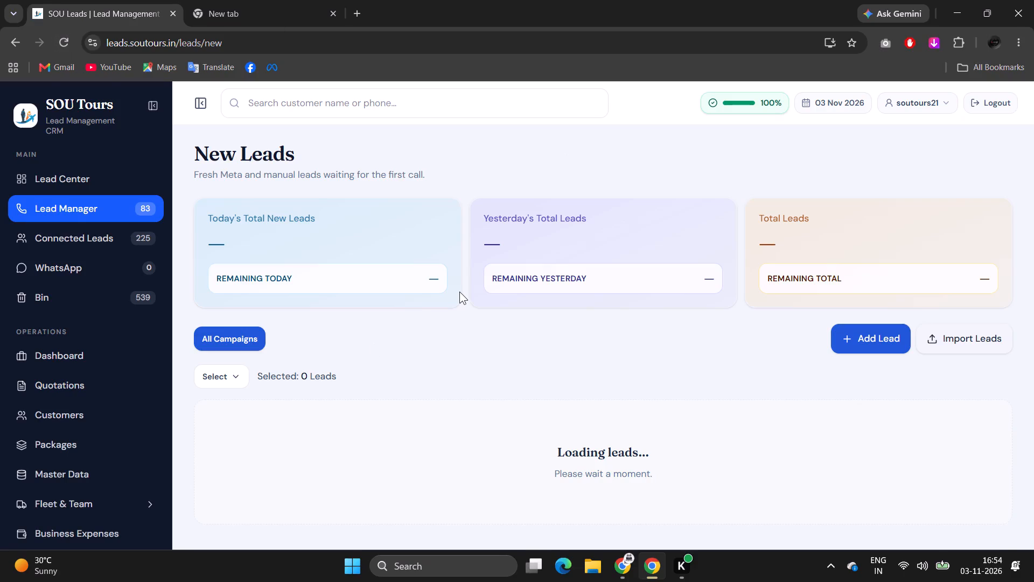
{"action": "scroll", "coordinate": [453, 297], "scroll_direction": "down", "scroll_amount": 20}
{"action": "scroll", "coordinate": [453, 297], "scroll_direction": "down", "scroll_amount": 11}
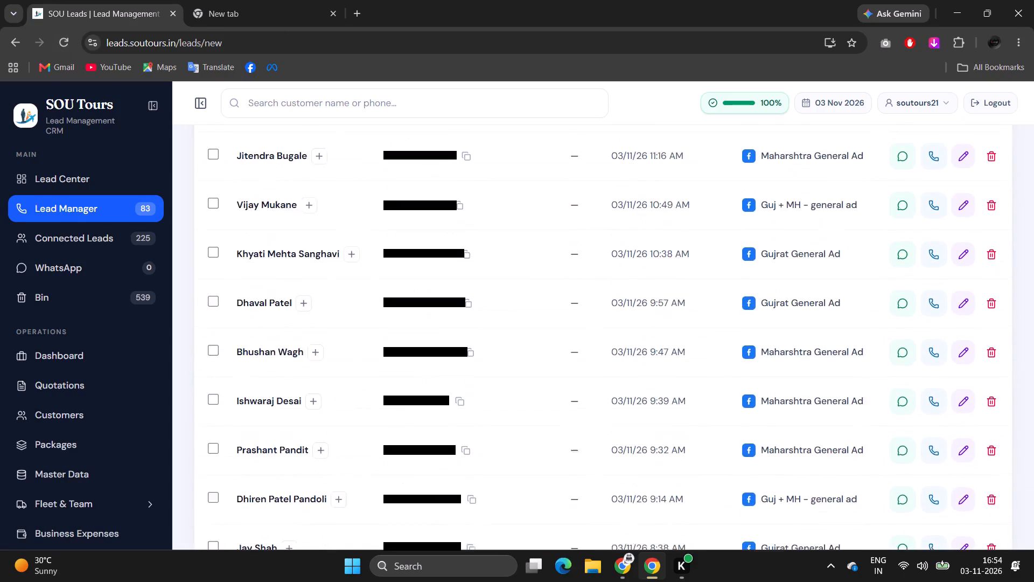
{"action": "scroll", "coordinate": [442, 334], "scroll_direction": "down", "scroll_amount": 20}
{"action": "scroll", "coordinate": [434, 346], "scroll_direction": "down", "scroll_amount": 20}
{"action": "scroll", "coordinate": [434, 346], "scroll_direction": "down", "scroll_amount": 1}
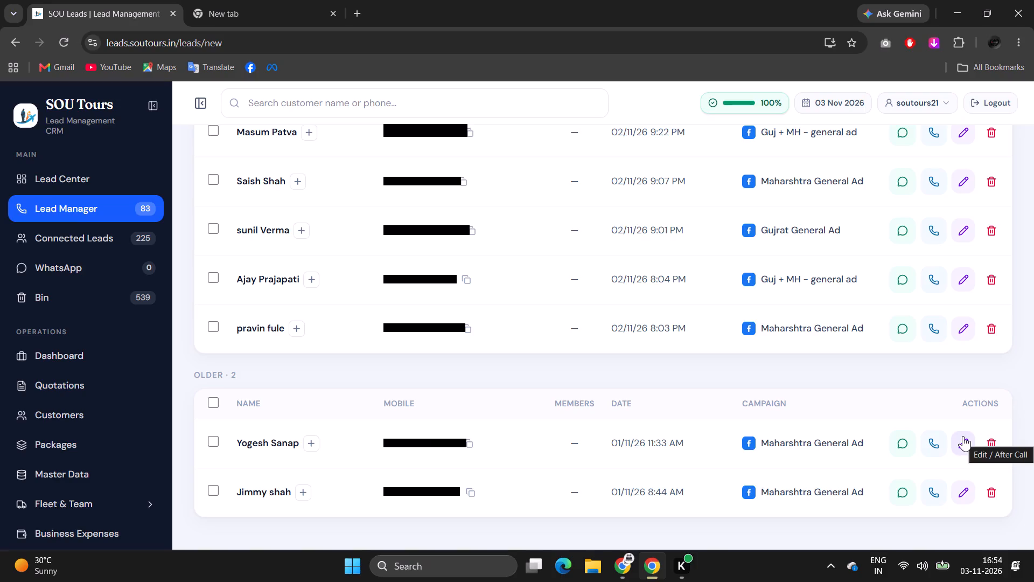
{"action": "scroll", "coordinate": [504, 366], "scroll_direction": "up", "scroll_amount": 3}
{"action": "scroll", "coordinate": [504, 366], "scroll_direction": "down", "scroll_amount": 2}
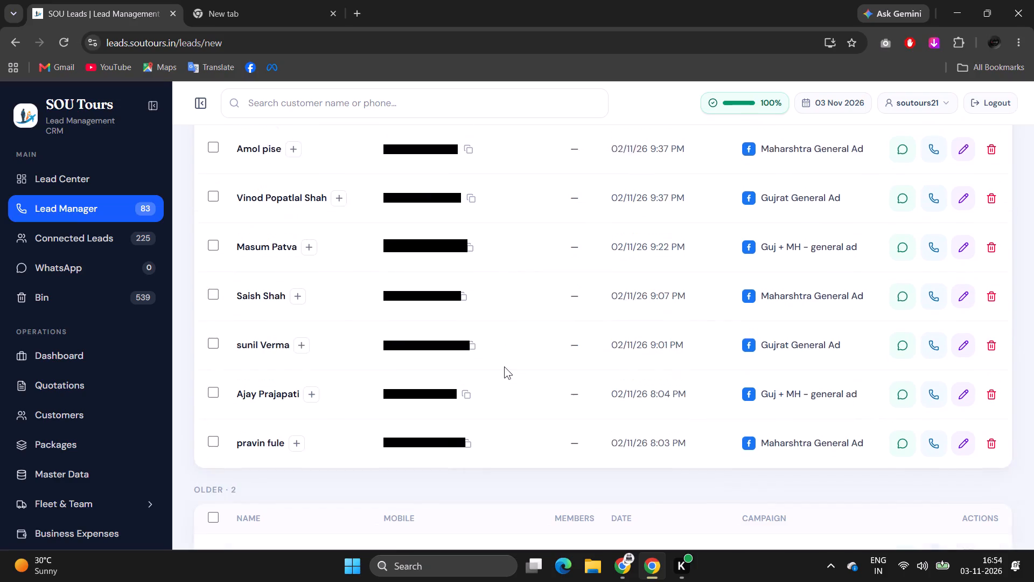
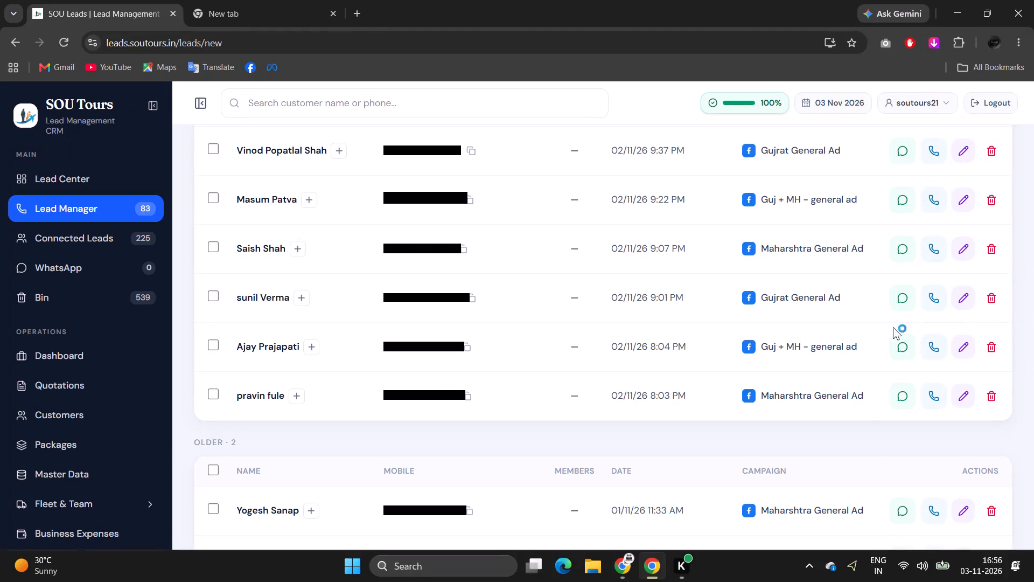
Review the new leads from all campaigns, going from the end of the Yesterday group back through today's leads.
{"action": "left_click", "coordinate": [855, 437]}
{"action": "scroll", "coordinate": [190, 424], "scroll_direction": "up", "scroll_amount": 3}
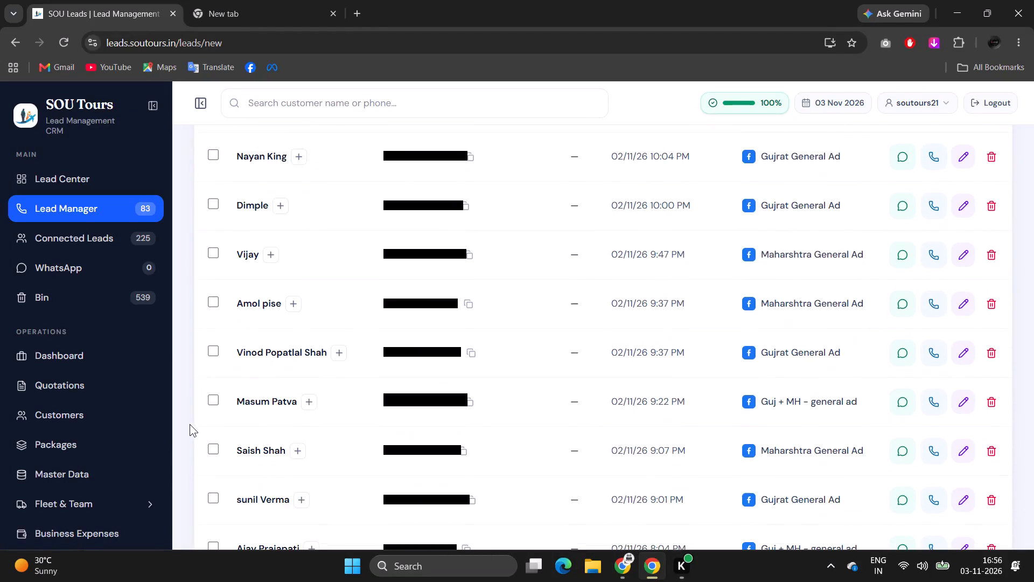
{"action": "scroll", "coordinate": [374, 347], "scroll_direction": "down", "scroll_amount": 1}
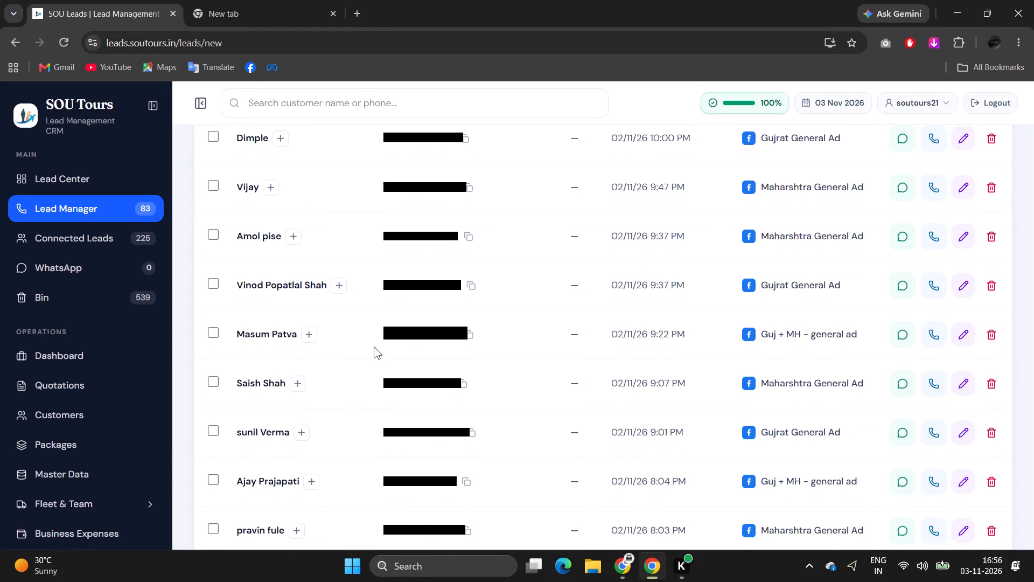
{"action": "scroll", "coordinate": [409, 358], "scroll_direction": "up", "scroll_amount": 4}
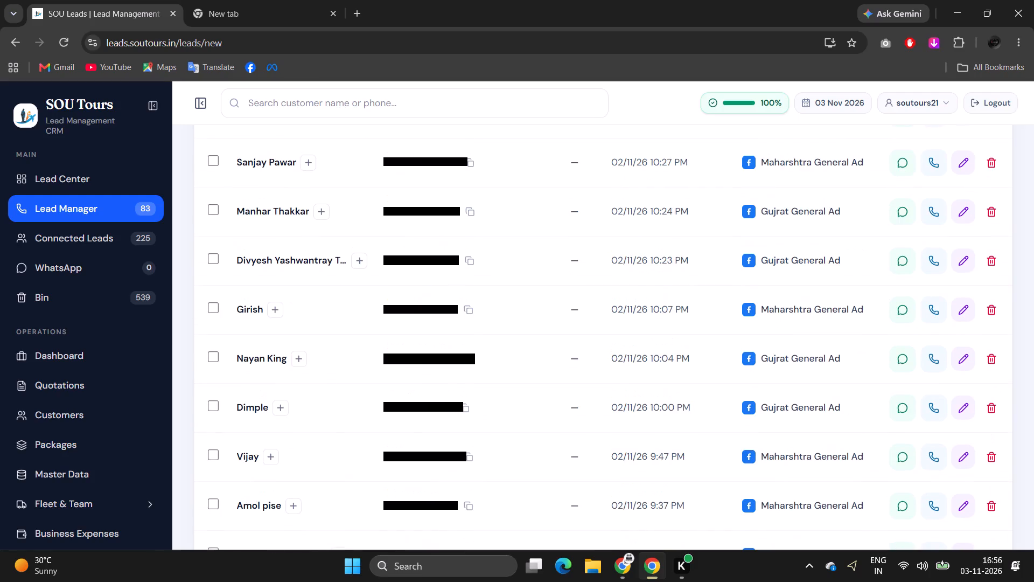
{"action": "scroll", "coordinate": [409, 358], "scroll_direction": "down", "scroll_amount": 1}
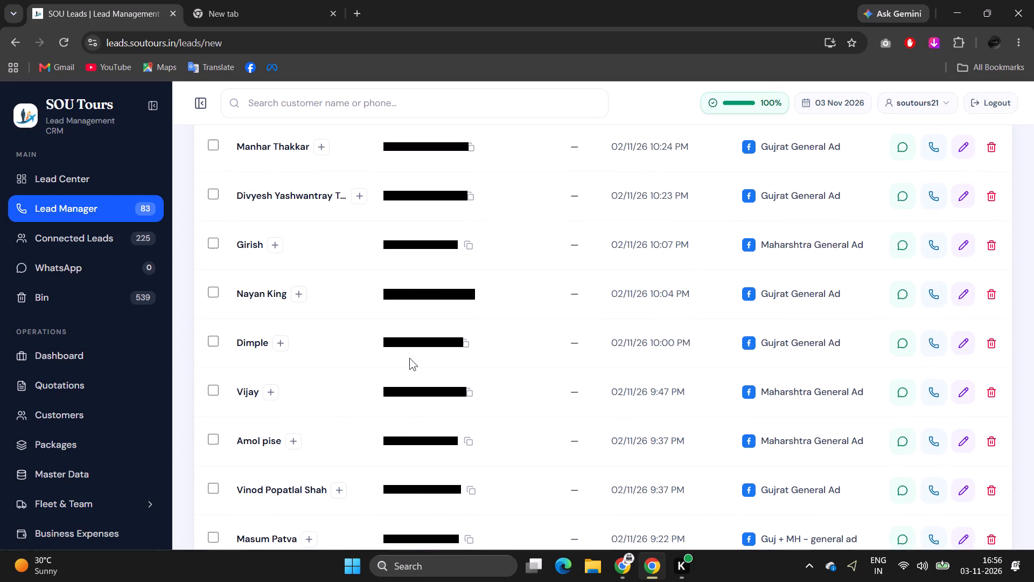
{"action": "scroll", "coordinate": [320, 342], "scroll_direction": "up", "scroll_amount": 5}
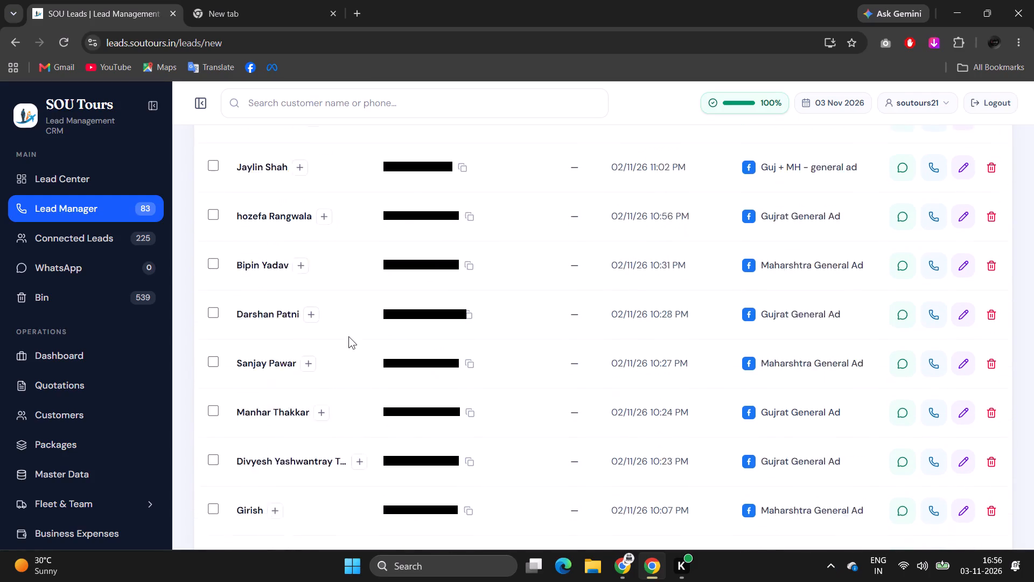
{"action": "scroll", "coordinate": [348, 336], "scroll_direction": "up", "scroll_amount": 10}
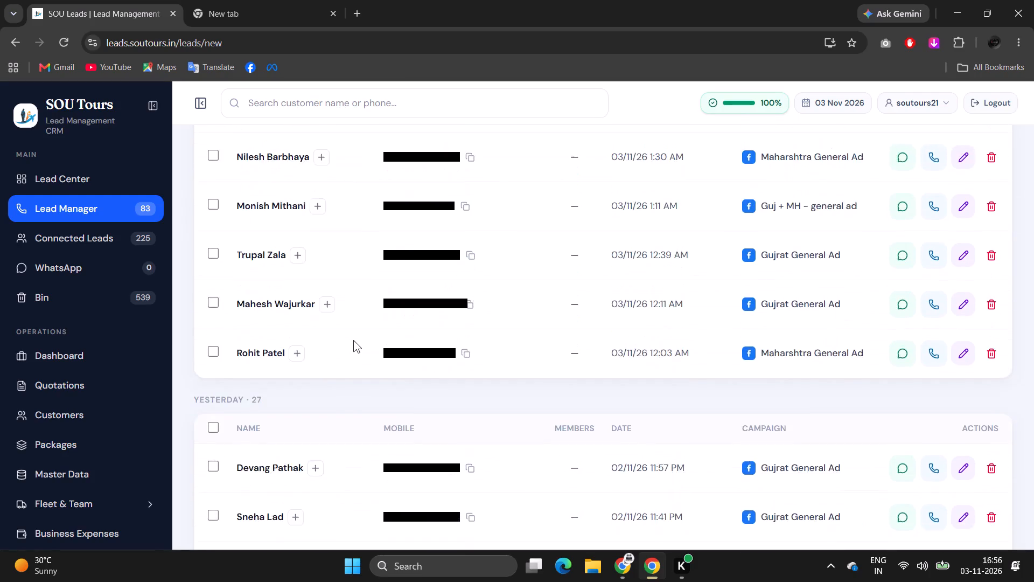
{"action": "scroll", "coordinate": [353, 340], "scroll_direction": "up", "scroll_amount": 7}
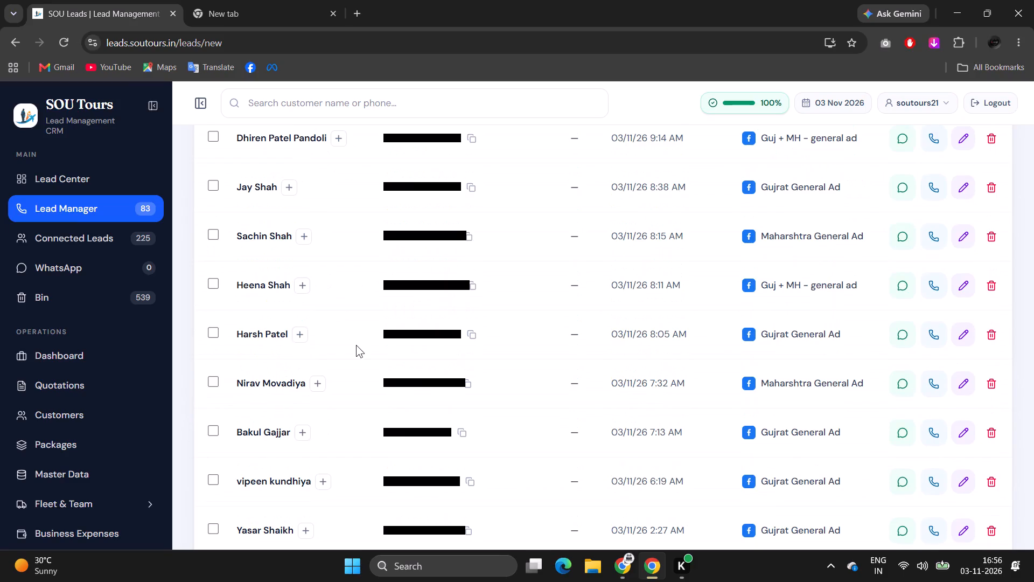
{"action": "scroll", "coordinate": [356, 345], "scroll_direction": "up", "scroll_amount": 3}
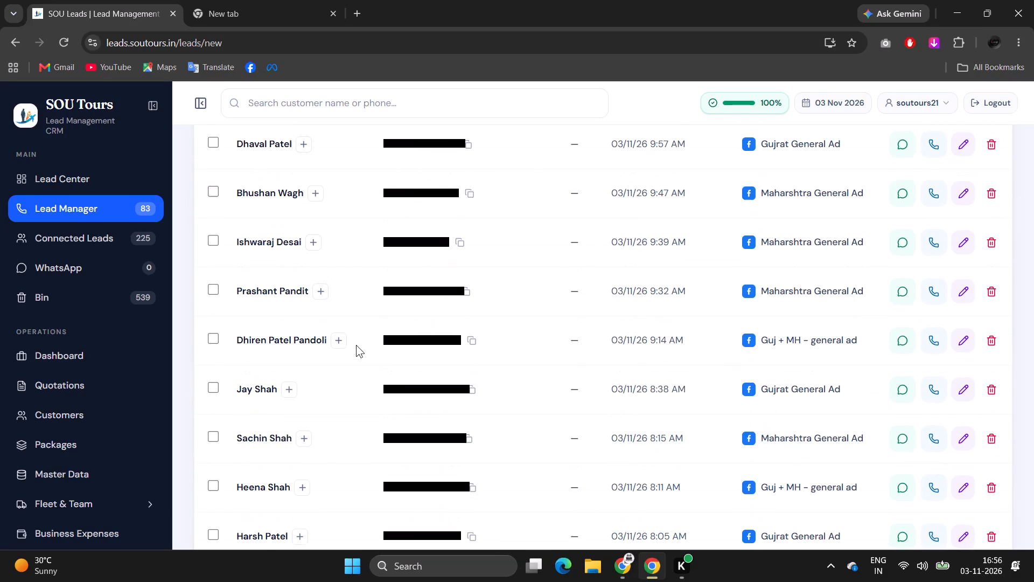
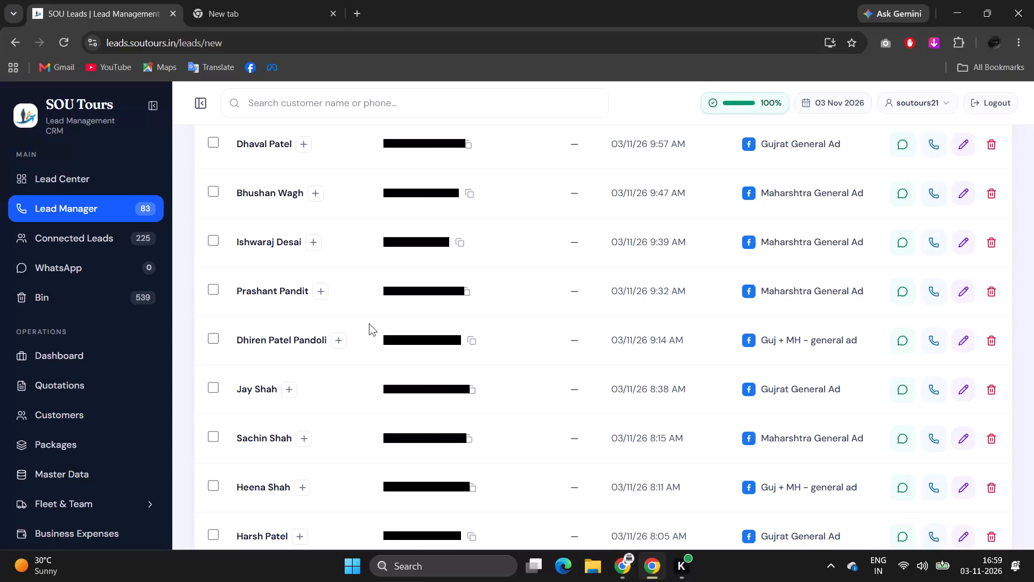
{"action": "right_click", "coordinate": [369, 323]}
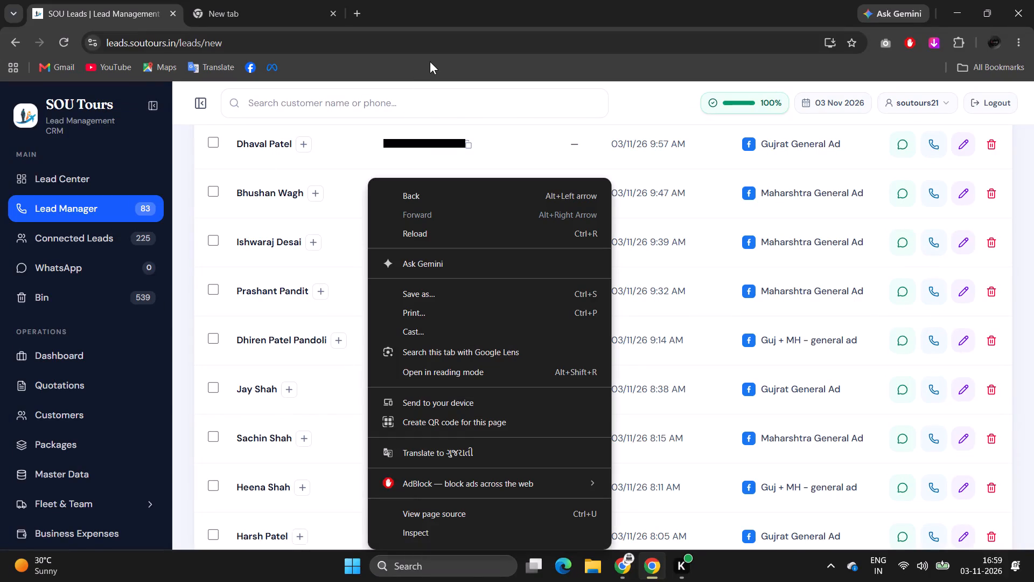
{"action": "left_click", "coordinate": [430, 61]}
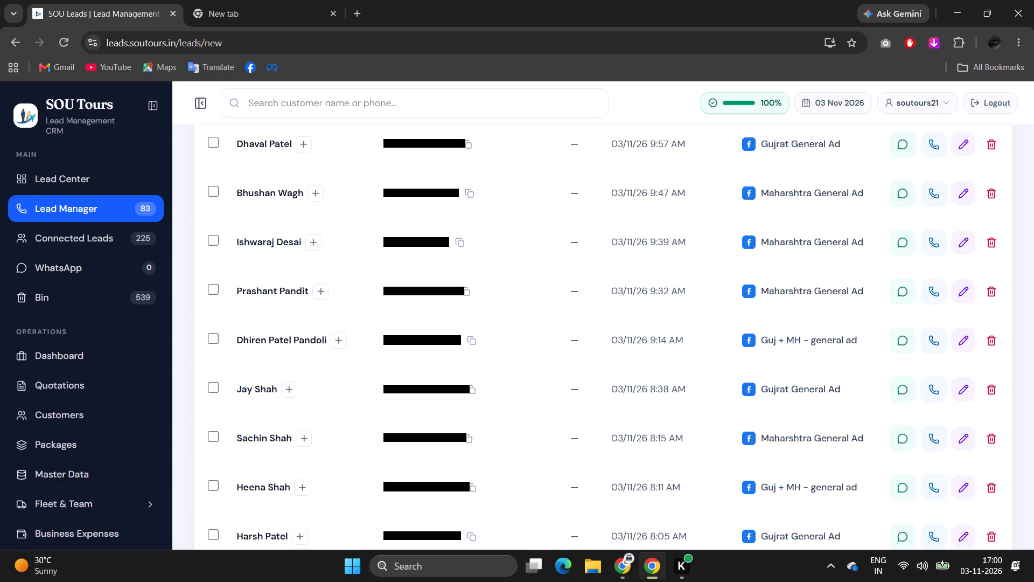
Minimize the browser window showing the lead list.
{"action": "left_click", "coordinate": [947, 10]}
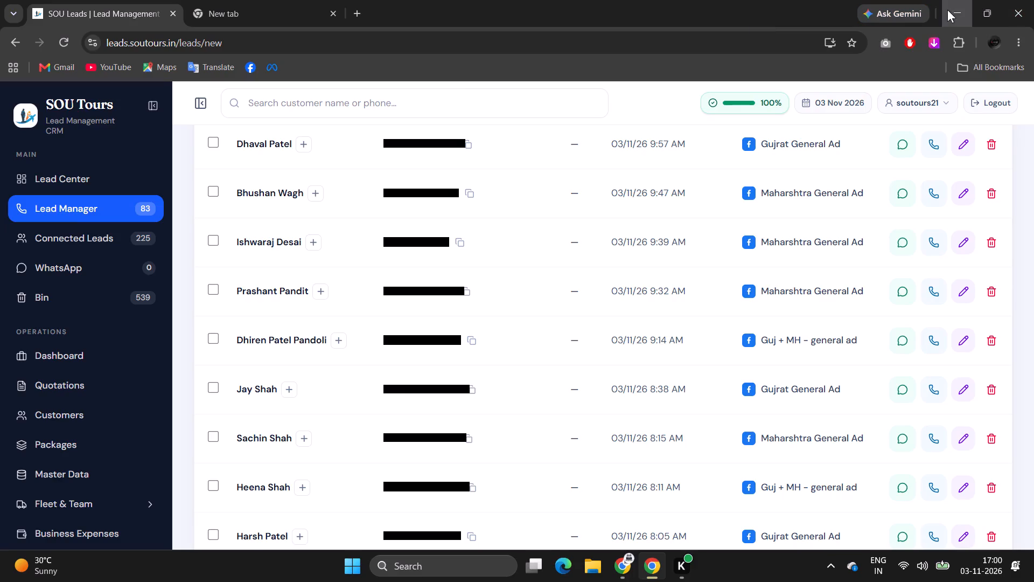
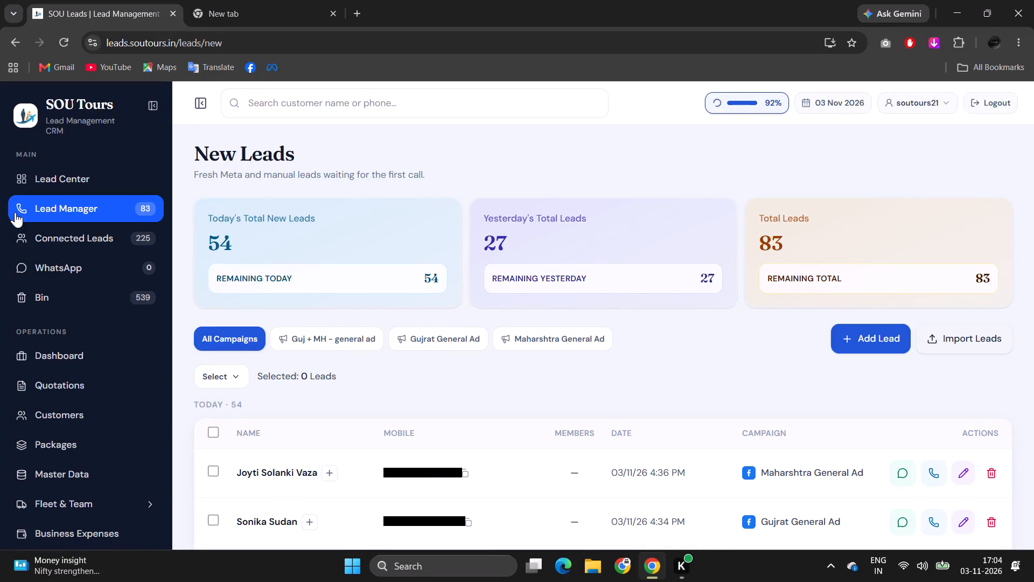
Reload the New Leads page while the follow-up send is in progress.
{"action": "left_click", "coordinate": [69, 47]}
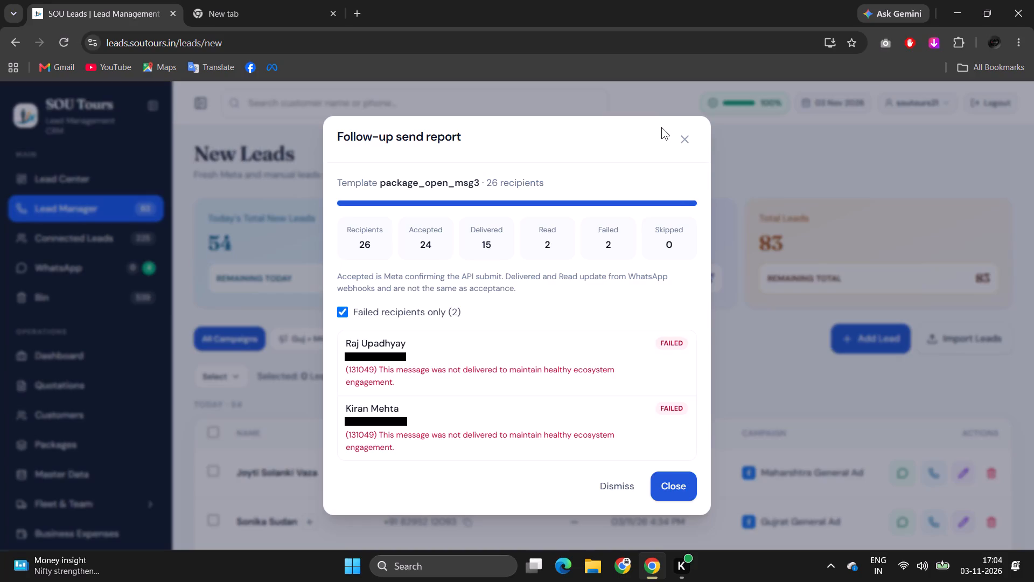
Close the follow-up send report for the package_open_msg3 template to return to the New Leads list.
{"action": "left_click", "coordinate": [684, 147]}
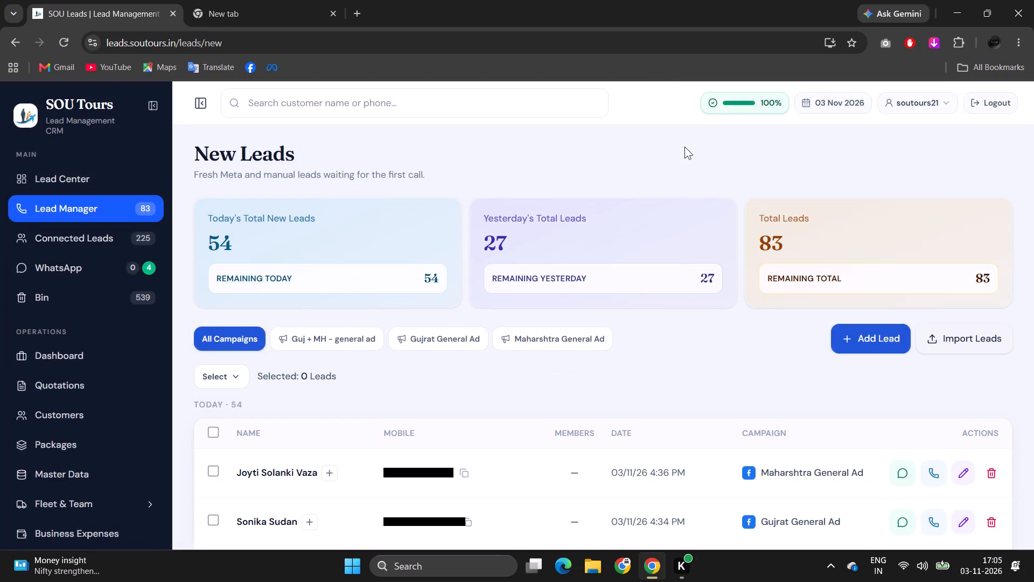
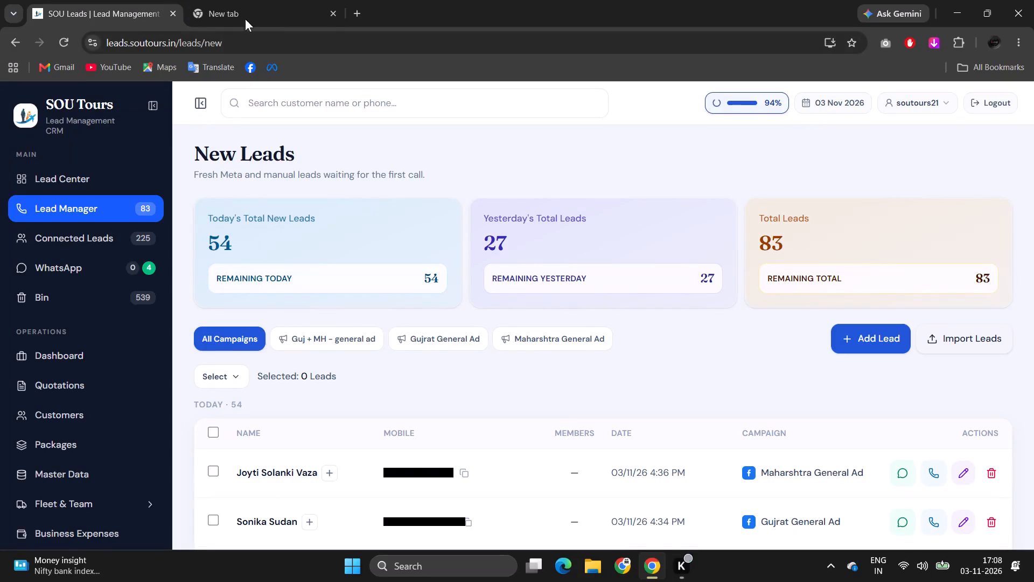
Look through the new leads of all campaigns, from today's entries down to yesterday's oldest ones.
{"action": "key", "text": "a"}
{"action": "scroll", "coordinate": [416, 351], "scroll_direction": "down", "scroll_amount": 19}
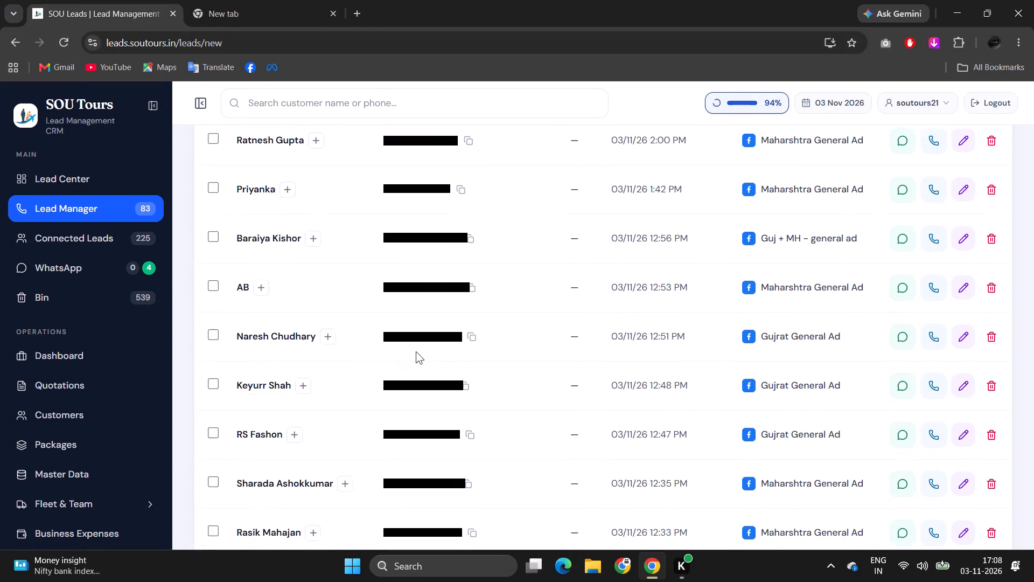
{"action": "scroll", "coordinate": [416, 351], "scroll_direction": "down", "scroll_amount": 19}
{"action": "scroll", "coordinate": [416, 352], "scroll_direction": "down", "scroll_amount": 10}
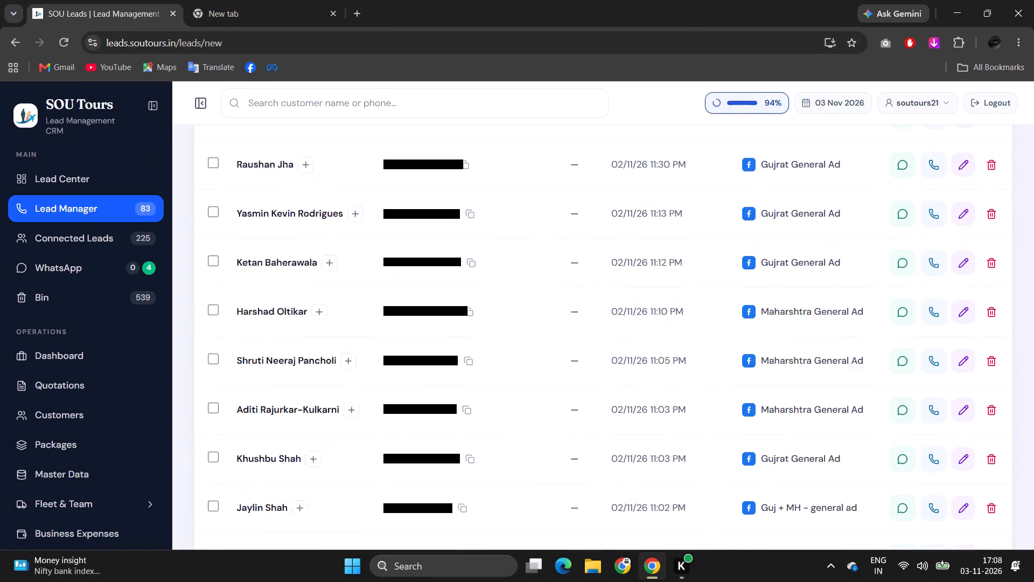
{"action": "scroll", "coordinate": [416, 352], "scroll_direction": "down", "scroll_amount": 13}
Filter the new leads to the Gujrat General Ad campaign.
{"action": "scroll", "coordinate": [432, 438], "scroll_direction": "up", "scroll_amount": 11}
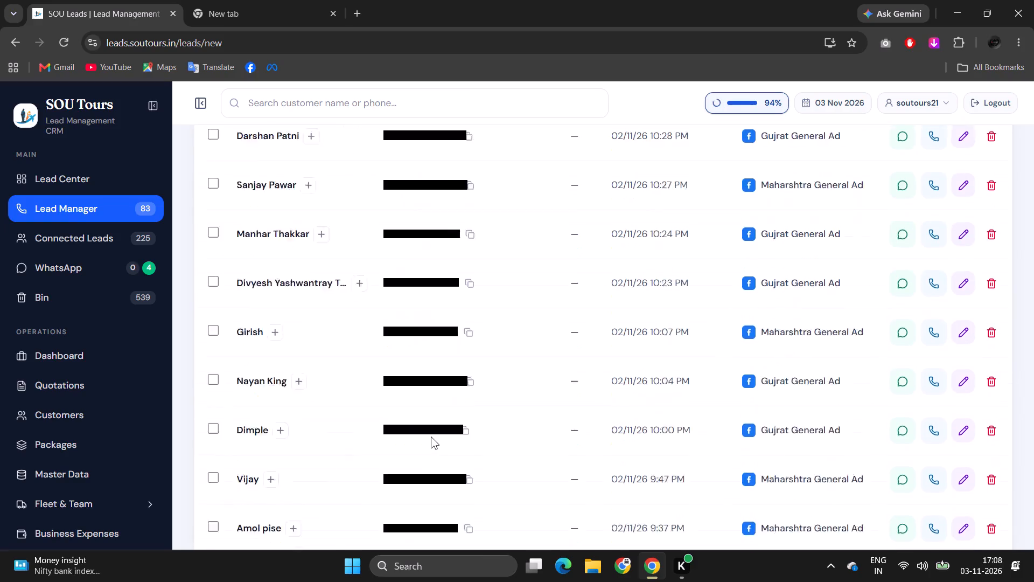
{"action": "scroll", "coordinate": [431, 436], "scroll_direction": "up", "scroll_amount": 20}
{"action": "scroll", "coordinate": [431, 436], "scroll_direction": "up", "scroll_amount": 11}
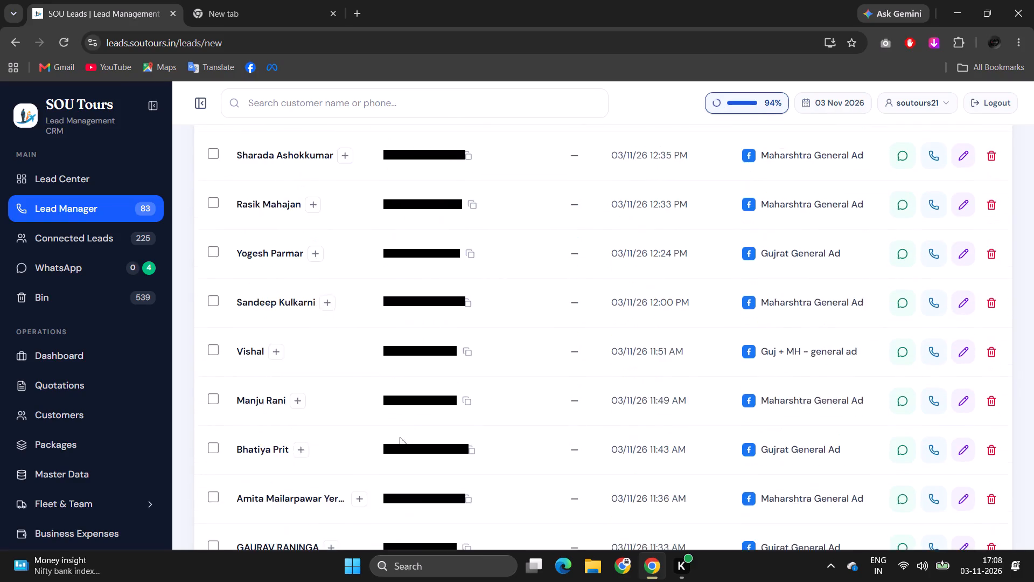
{"action": "scroll", "coordinate": [400, 437], "scroll_direction": "up", "scroll_amount": 10}
{"action": "scroll", "coordinate": [402, 440], "scroll_direction": "up", "scroll_amount": 12}
{"action": "left_click", "coordinate": [441, 327]}
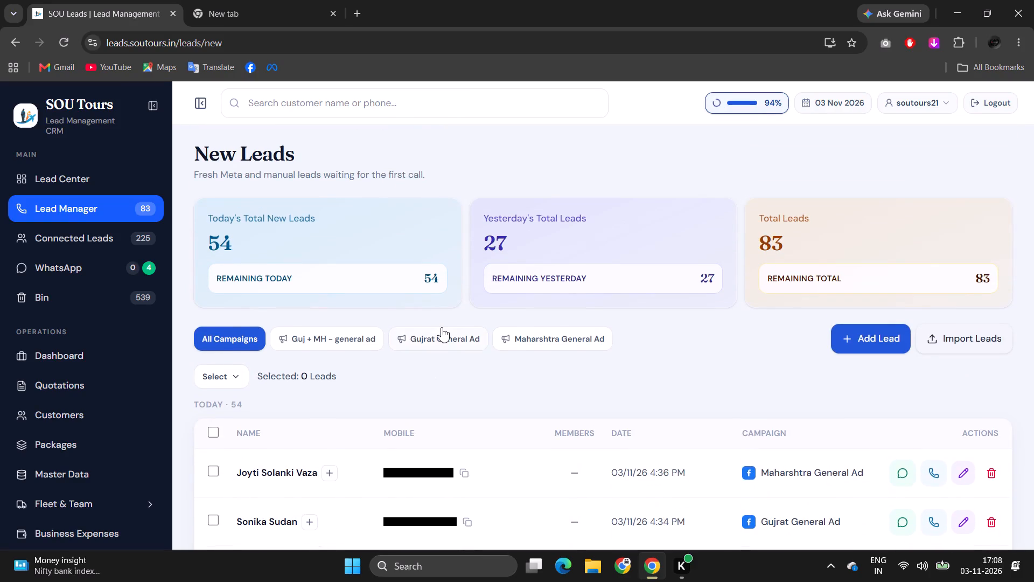
Look through the Gujrat General Ad leads from today and yesterday down to the oldest entry.
{"action": "scroll", "coordinate": [418, 416], "scroll_direction": "down", "scroll_amount": 20}
{"action": "scroll", "coordinate": [418, 416], "scroll_direction": "down", "scroll_amount": 6}
{"action": "middle_click", "coordinate": [418, 425]}
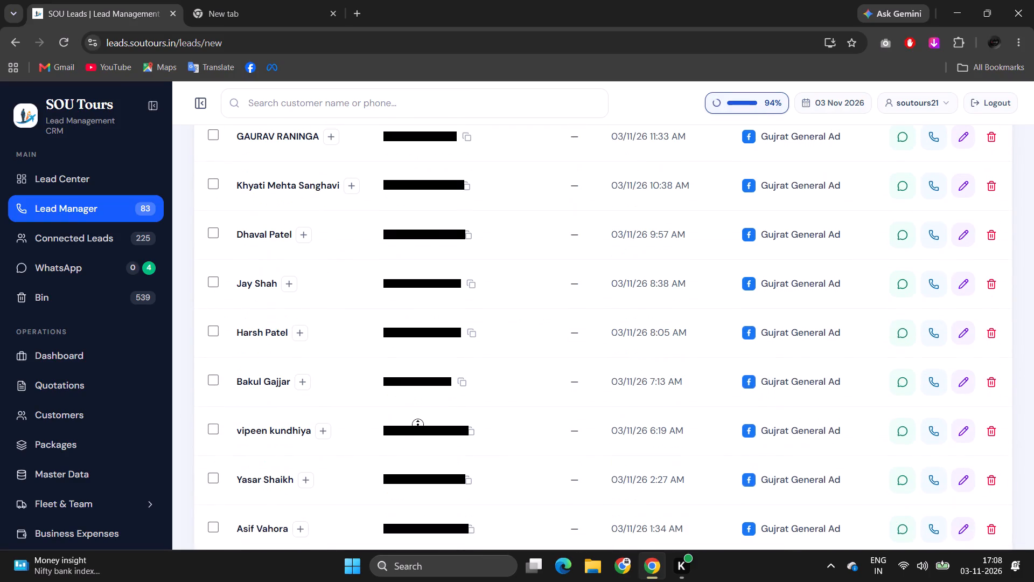
{"action": "scroll", "coordinate": [418, 425], "scroll_direction": "down", "scroll_amount": 14}
{"action": "middle_click", "coordinate": [418, 425]}
{"action": "scroll", "coordinate": [418, 425], "scroll_direction": "up", "scroll_amount": 4}
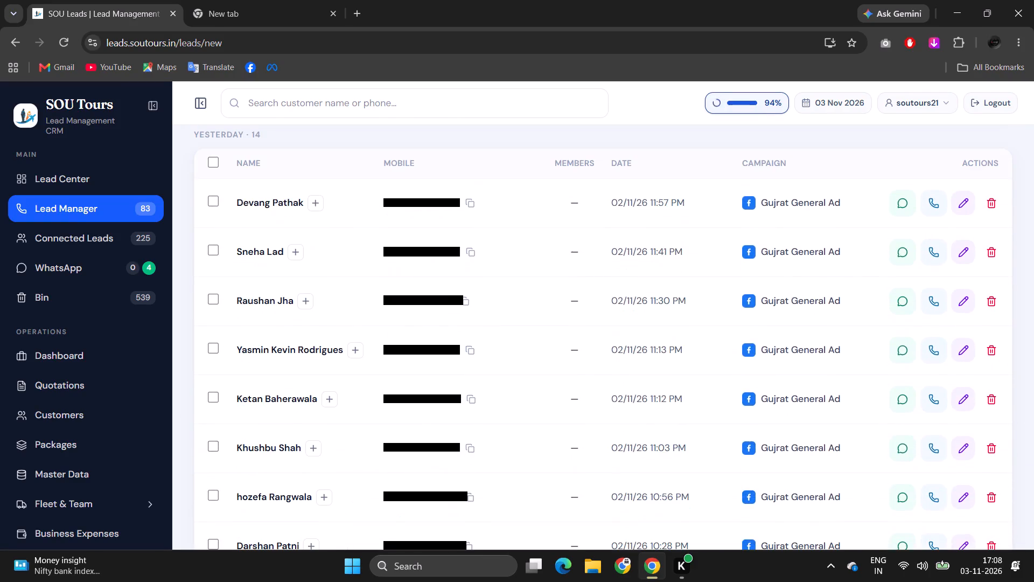
{"action": "scroll", "coordinate": [418, 425], "scroll_direction": "up", "scroll_amount": 1}
{"action": "scroll", "coordinate": [418, 425], "scroll_direction": "down", "scroll_amount": 20}
{"action": "scroll", "coordinate": [418, 425], "scroll_direction": "down", "scroll_amount": 1}
{"action": "middle_click", "coordinate": [432, 418]}
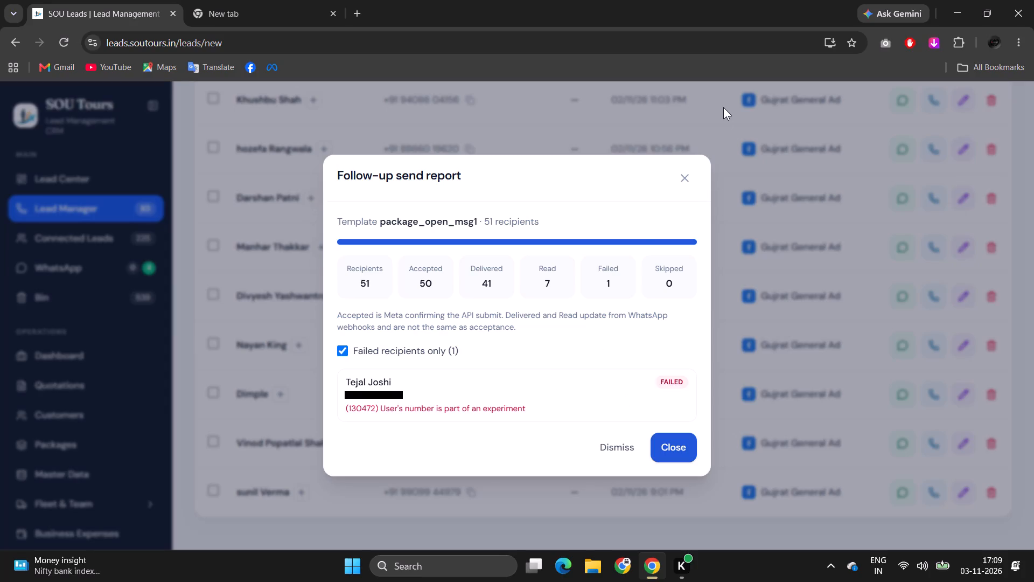
Close the follow-up send report for the package_open_msg1 template.
{"action": "left_click", "coordinate": [682, 183]}
Open the call outcome choices for the oldest Gujrat General Ad lead, dated 02/11/26 9:01 PM.
{"action": "scroll", "coordinate": [634, 415], "scroll_direction": "down", "scroll_amount": 5}
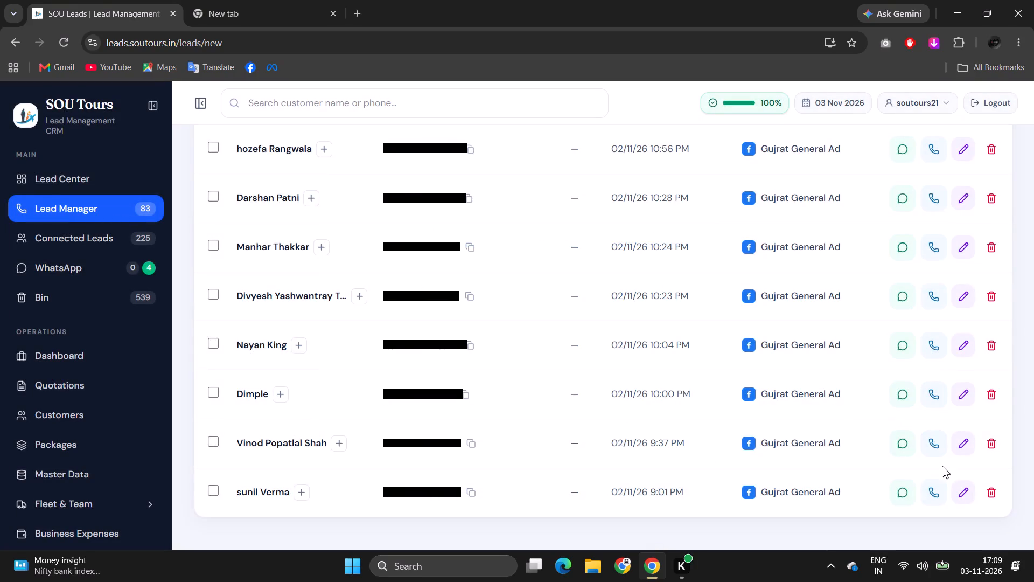
{"action": "left_click", "coordinate": [934, 491]}
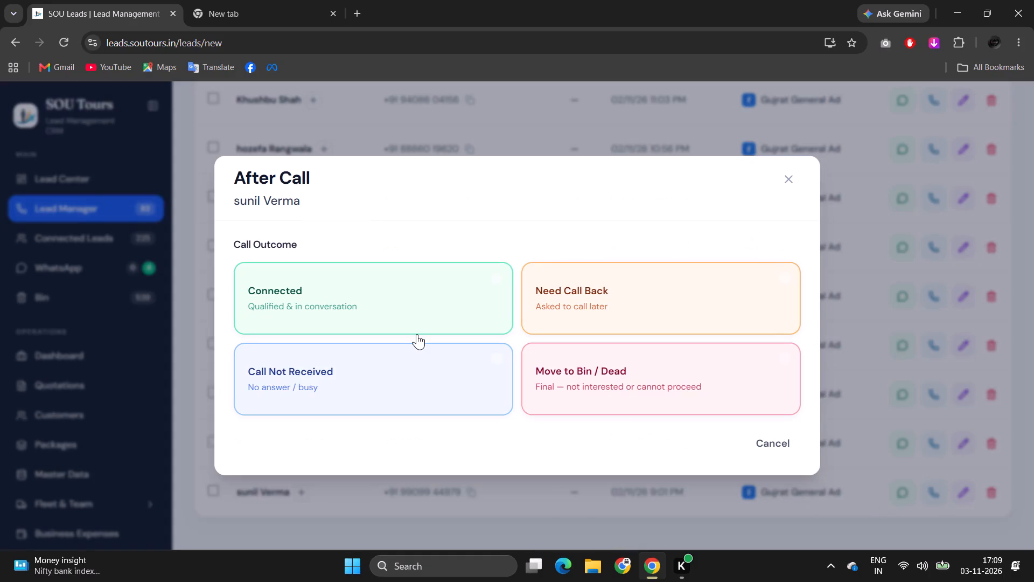
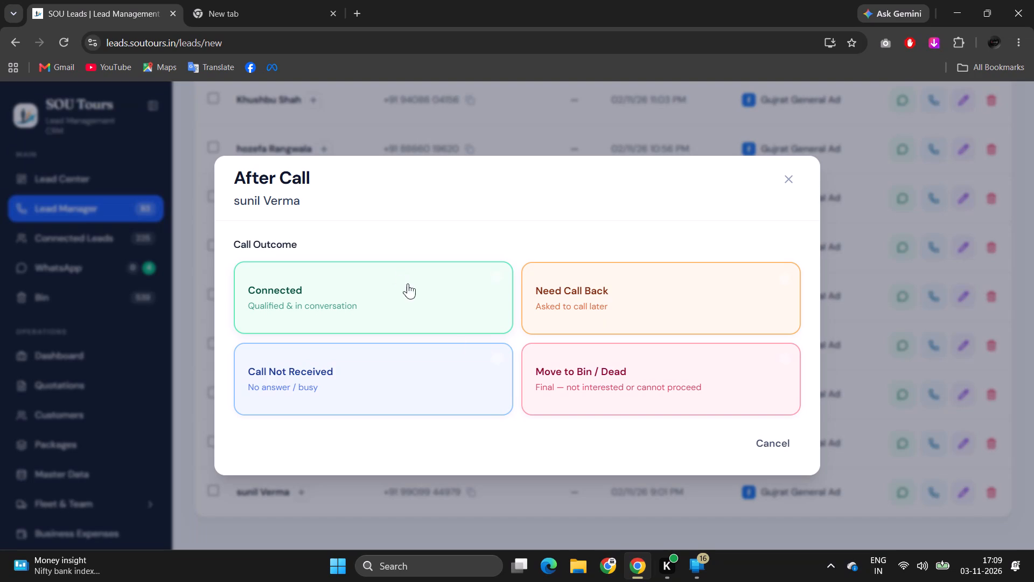
Log the call outcome for the 02/11/26 9:01 PM lead as Move to Bin / Dead, without a reason or note.
{"action": "left_click", "coordinate": [711, 399]}
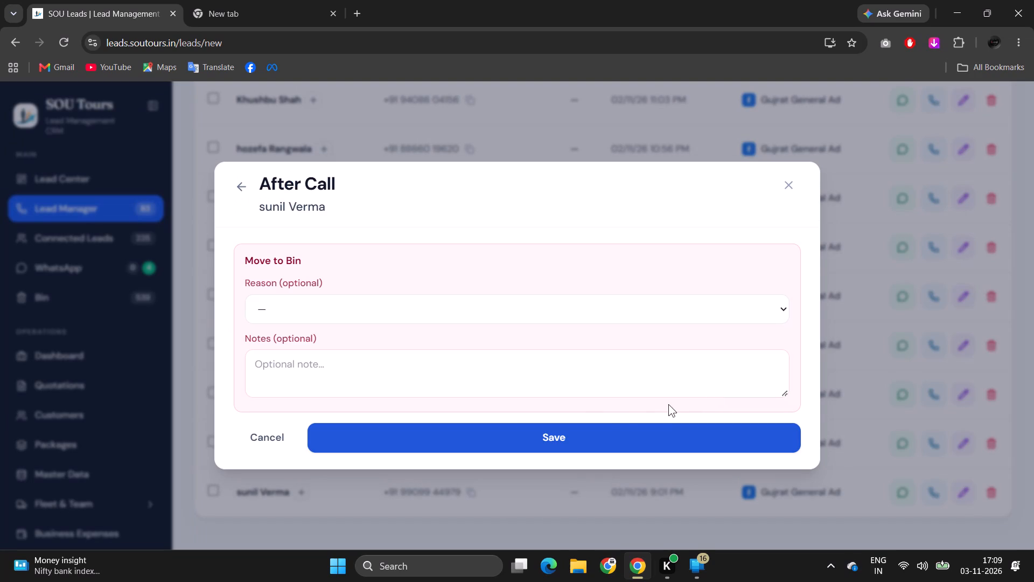
{"action": "left_click", "coordinate": [596, 436]}
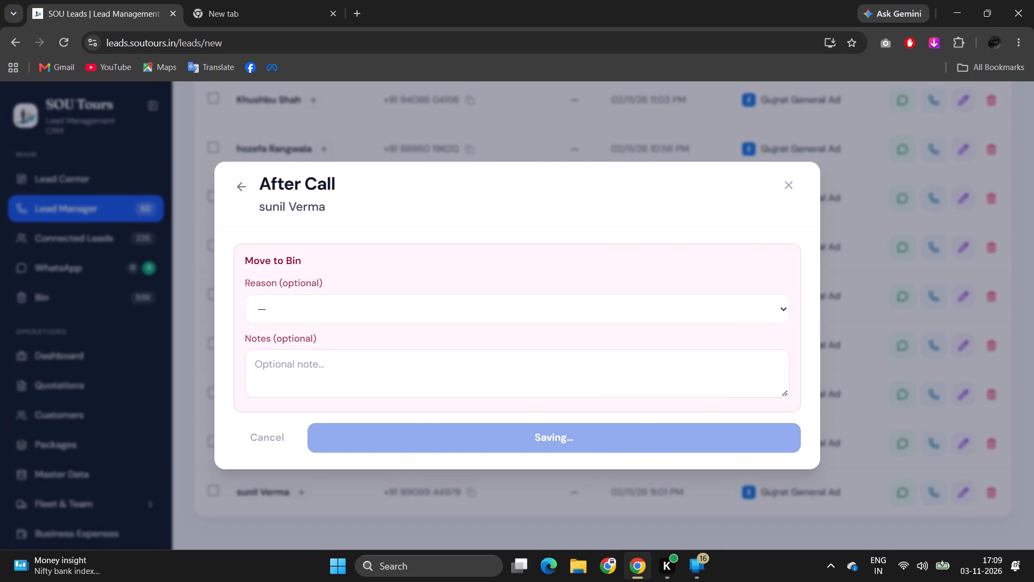
Call the oldest remaining Gujrat General Ad lead, dated 02/11/26 9:37 PM.
{"action": "scroll", "coordinate": [898, 366], "scroll_direction": "down", "scroll_amount": 2}
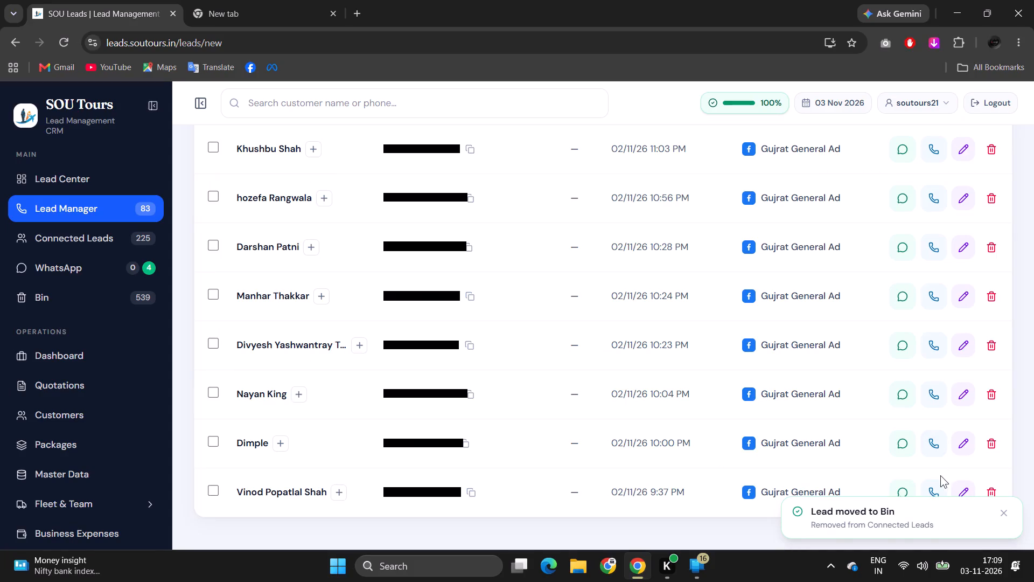
{"action": "left_click", "coordinate": [934, 496]}
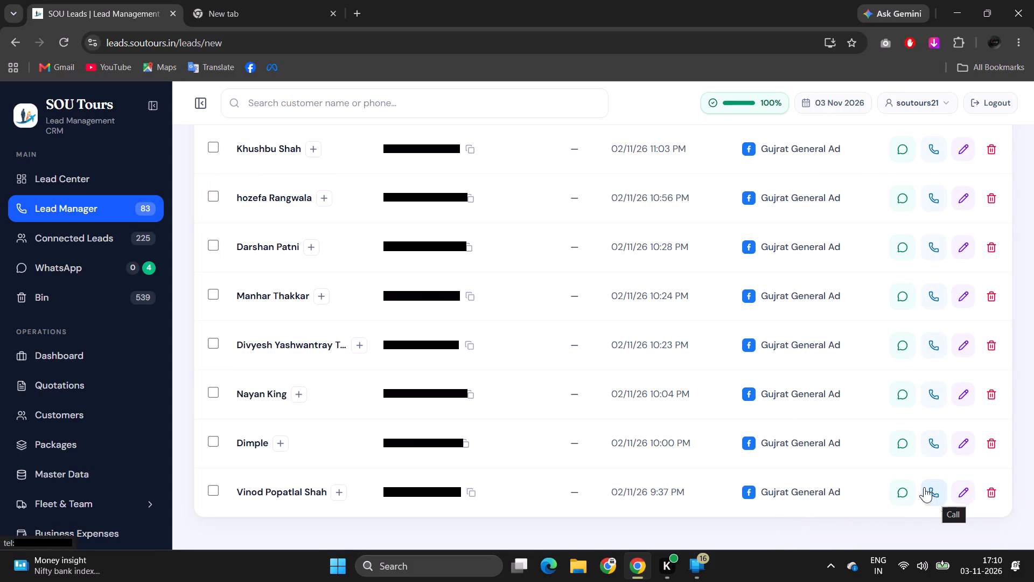
{"action": "left_click", "coordinate": [935, 495]}
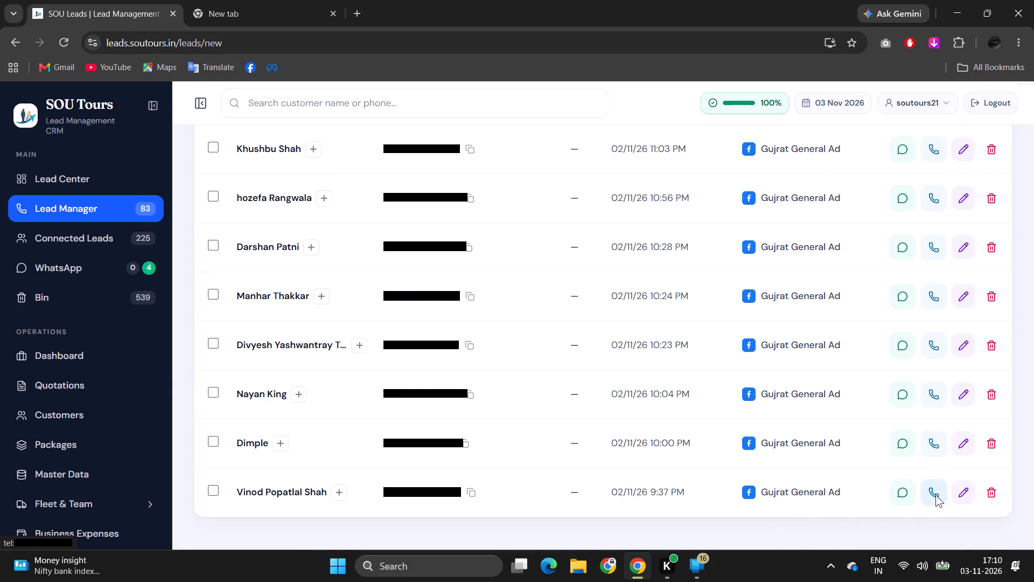
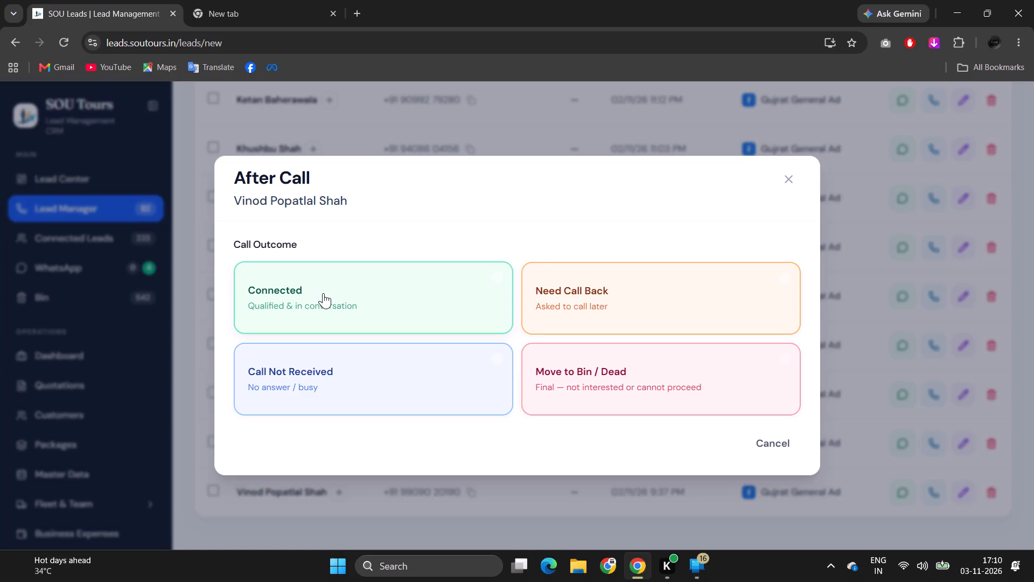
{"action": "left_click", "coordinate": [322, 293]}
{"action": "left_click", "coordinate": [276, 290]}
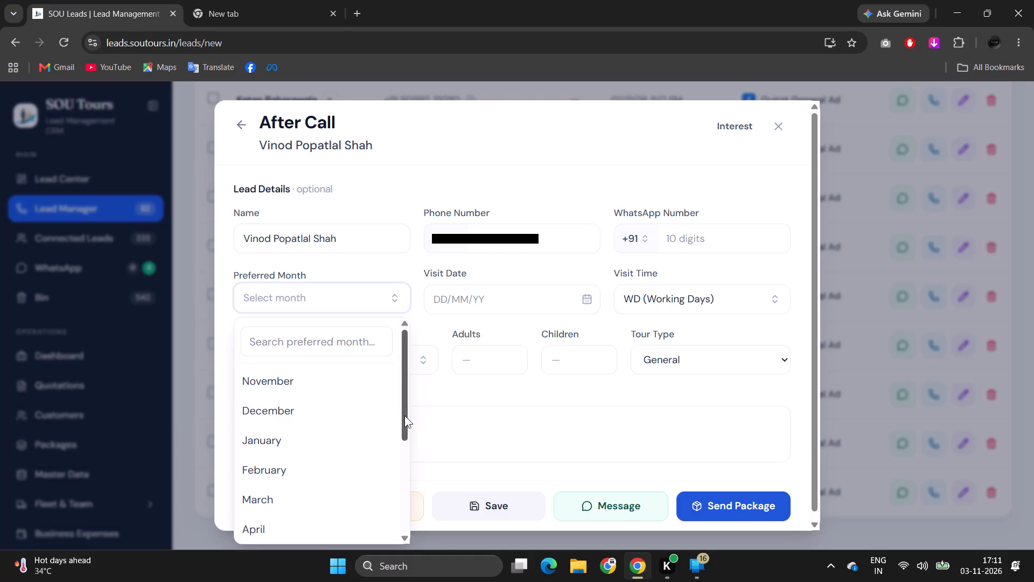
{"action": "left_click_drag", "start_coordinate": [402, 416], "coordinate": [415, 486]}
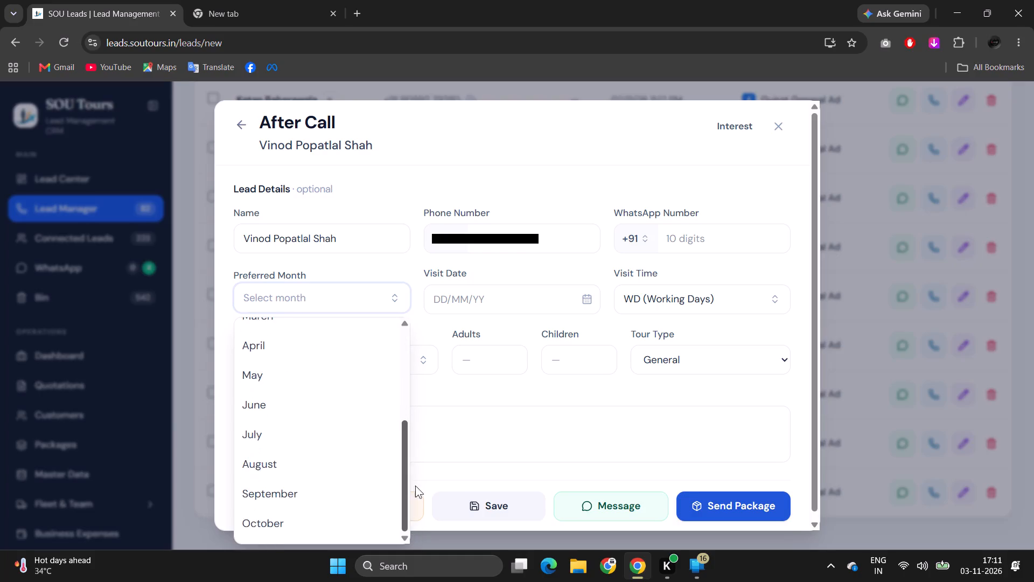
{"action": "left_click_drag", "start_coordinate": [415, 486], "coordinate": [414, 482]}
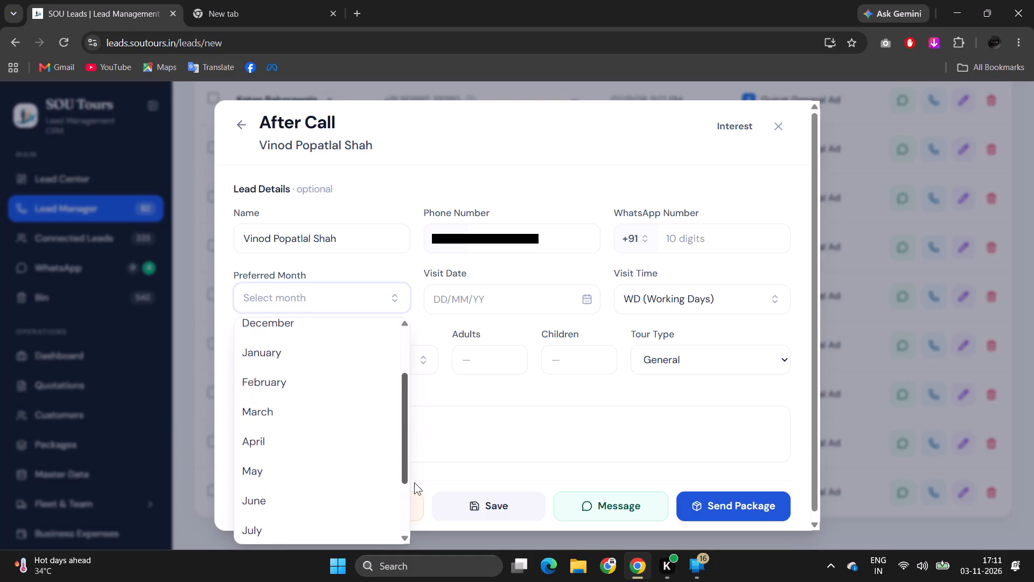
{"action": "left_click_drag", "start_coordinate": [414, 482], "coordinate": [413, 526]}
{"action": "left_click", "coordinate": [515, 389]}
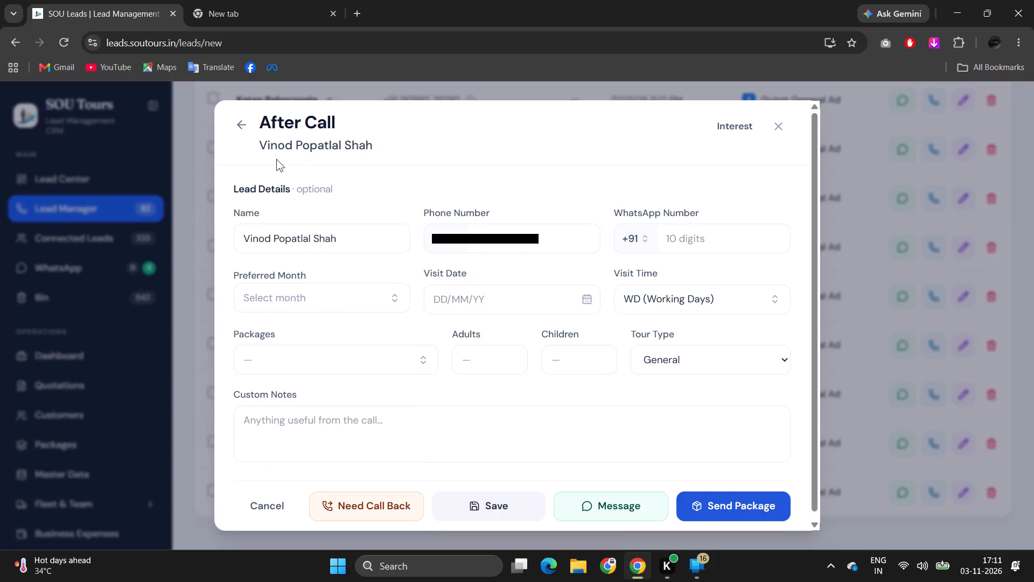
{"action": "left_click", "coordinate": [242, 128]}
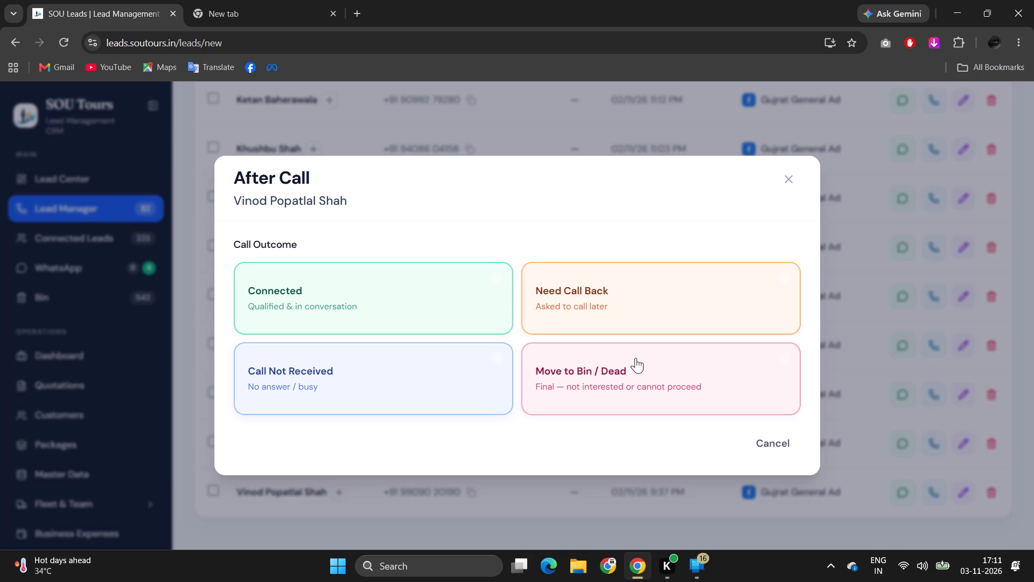
Choose Move to Bin / Dead as the call outcome for the 02/11/26 9:37 PM lead.
{"action": "left_click", "coordinate": [651, 379]}
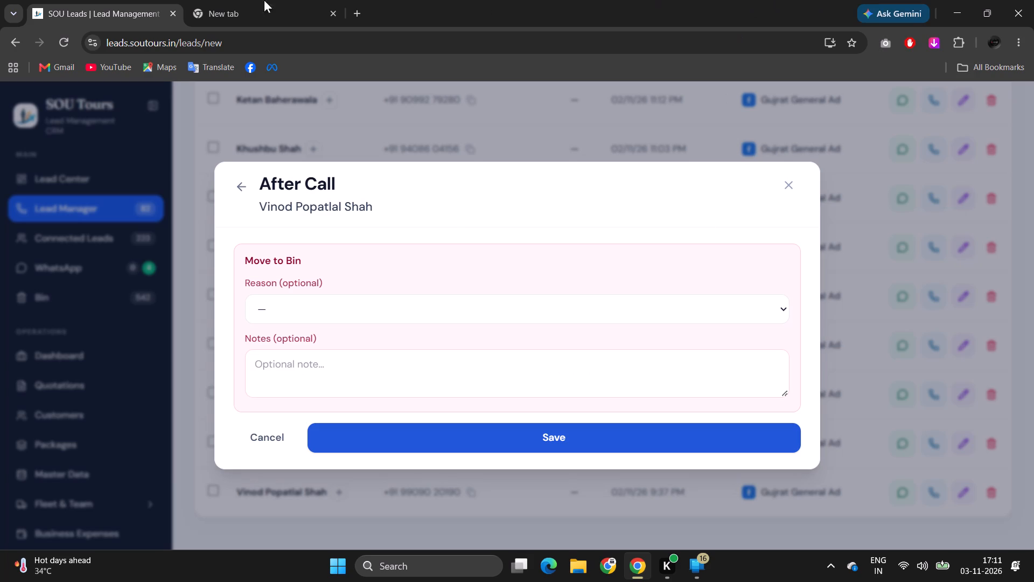
Search Google in the other browser tab for whether 50% off on Statue of Unity tickets for running days is true or fake news.
{"action": "left_click", "coordinate": [314, 0]}
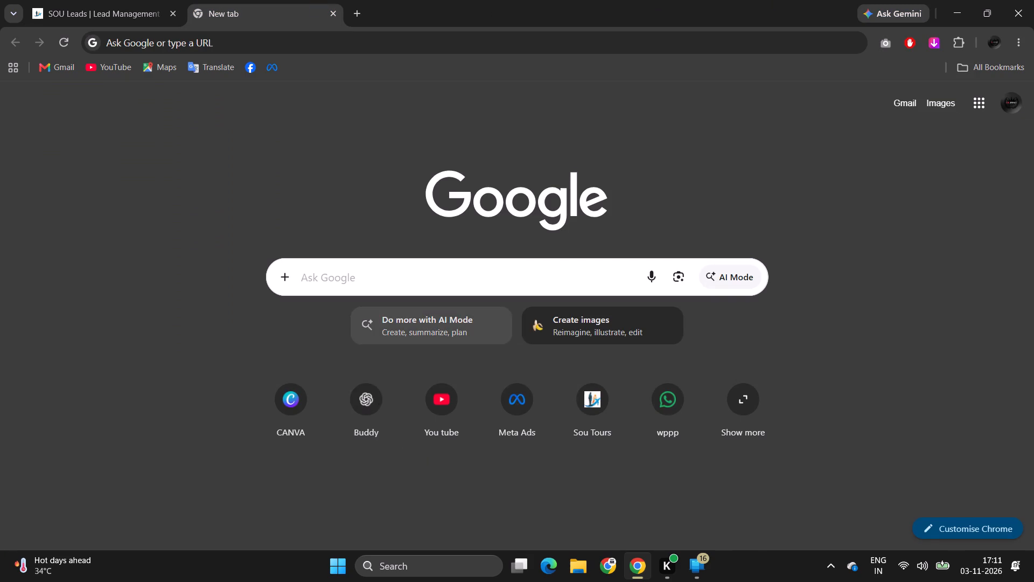
{"action": "left_click", "coordinate": [339, 272]}
{"action": "type", "text": "there is nay 50"}
{"action": "key", "text": "space"}
{"action": "key", "text": "shift+Return"}
{"action": "key", "text": "shift+percent"}
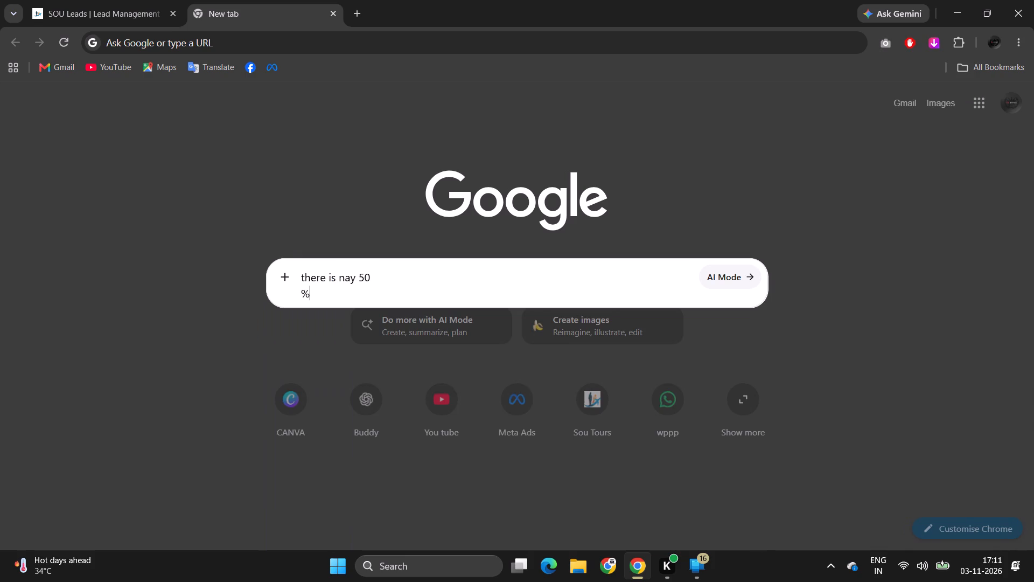
{"action": "key", "text": "space"}
{"action": "type", "text": "off on statue of unityu tiucket"}
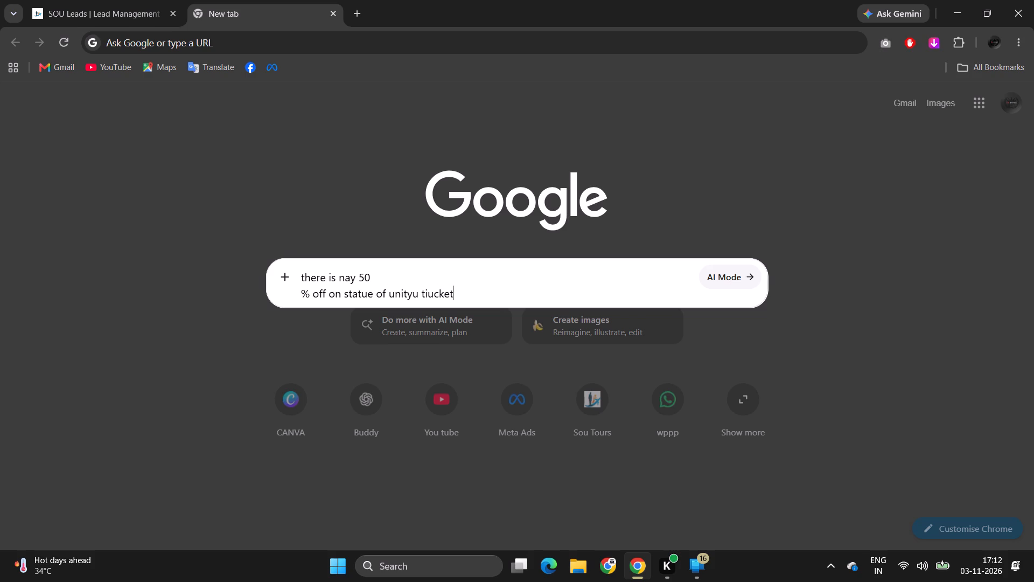
{"action": "type", "text": "s for"}
{"action": "key", "text": "space"}
{"action": "type", "text": "runnig days this is true or any"}
{"action": "key", "text": "space"}
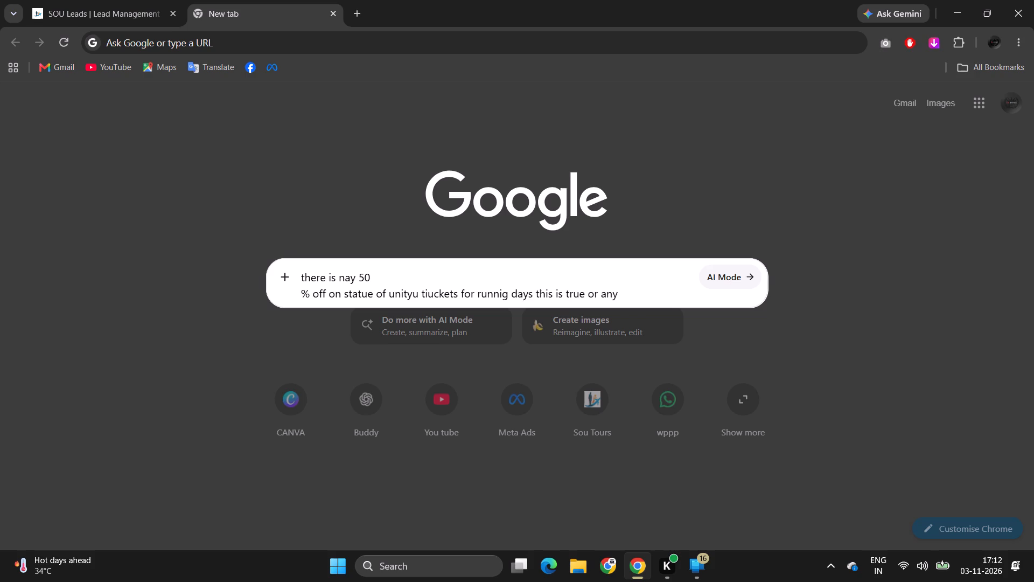
{"action": "type", "text": "fake news plese chek"}
{"action": "key", "text": "space"}
{"action": "key", "text": "Return"}
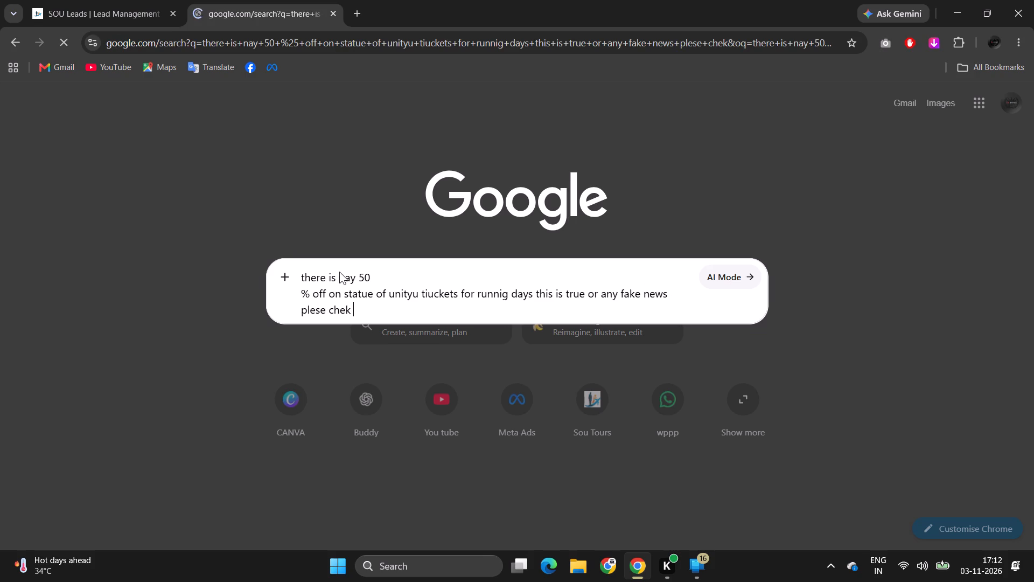
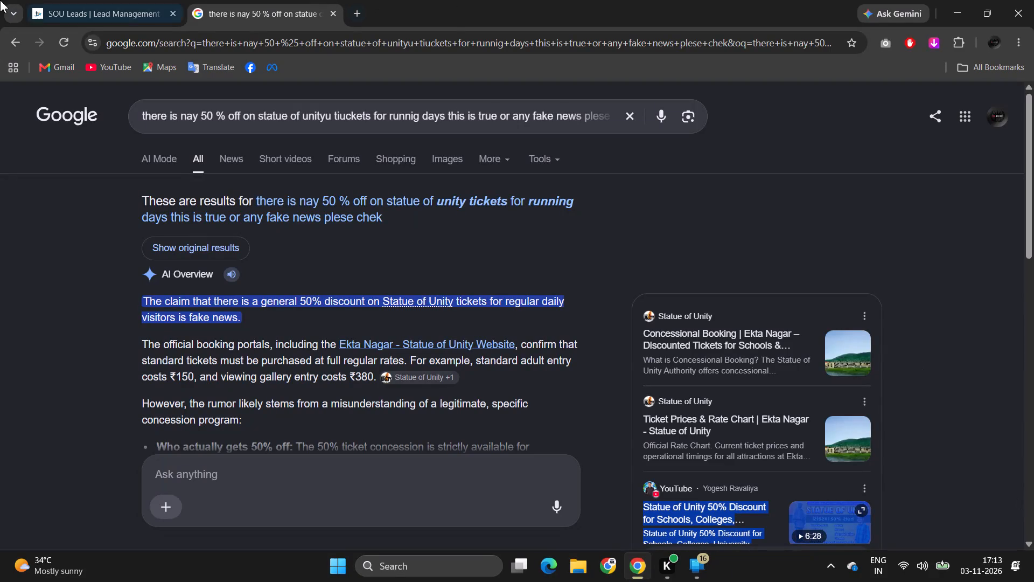
Return to the SOU Leads tab and save Move to Bin as the 02/11/26 9:37 PM lead's call outcome, leaving reason and notes blank.
{"action": "left_click", "coordinate": [149, 0]}
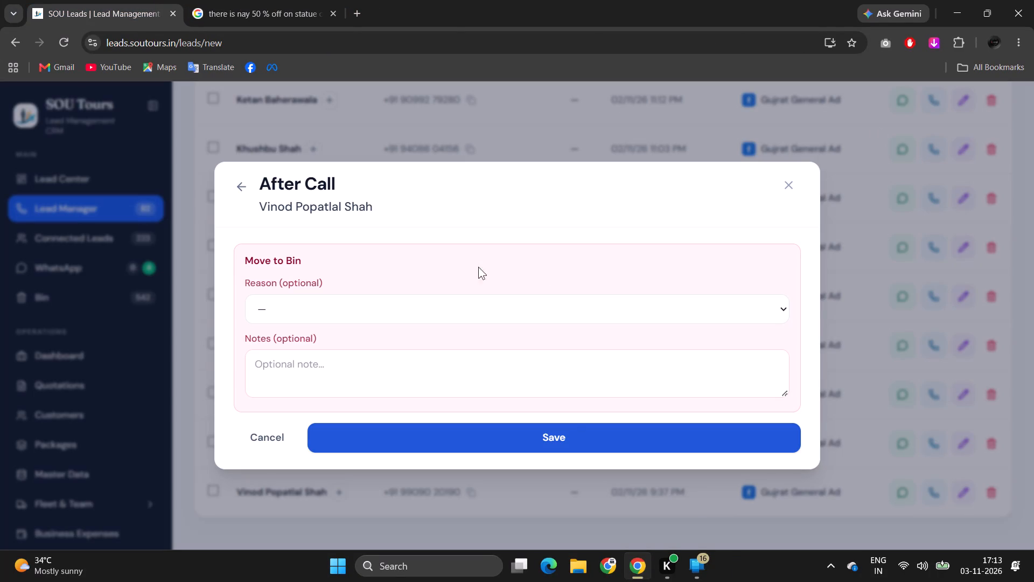
{"action": "left_click", "coordinate": [242, 189]}
{"action": "left_click", "coordinate": [621, 365]}
{"action": "left_click", "coordinate": [662, 429]}
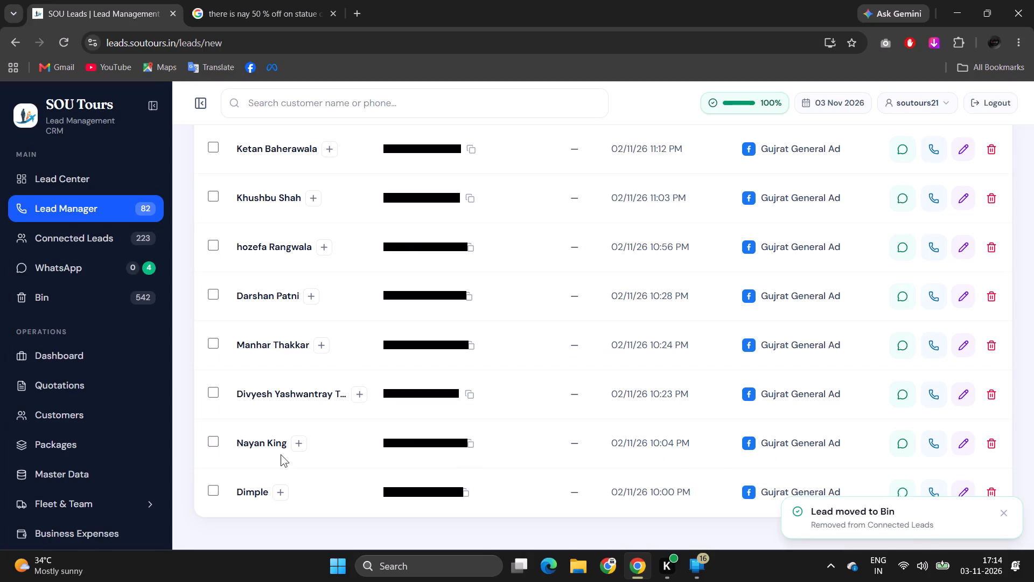
Start a call to the 02/11/26 10:00 PM Gujrat General Ad lead at the end of the list.
{"action": "scroll", "coordinate": [914, 463], "scroll_direction": "down", "scroll_amount": 1}
{"action": "left_click", "coordinate": [934, 489]}
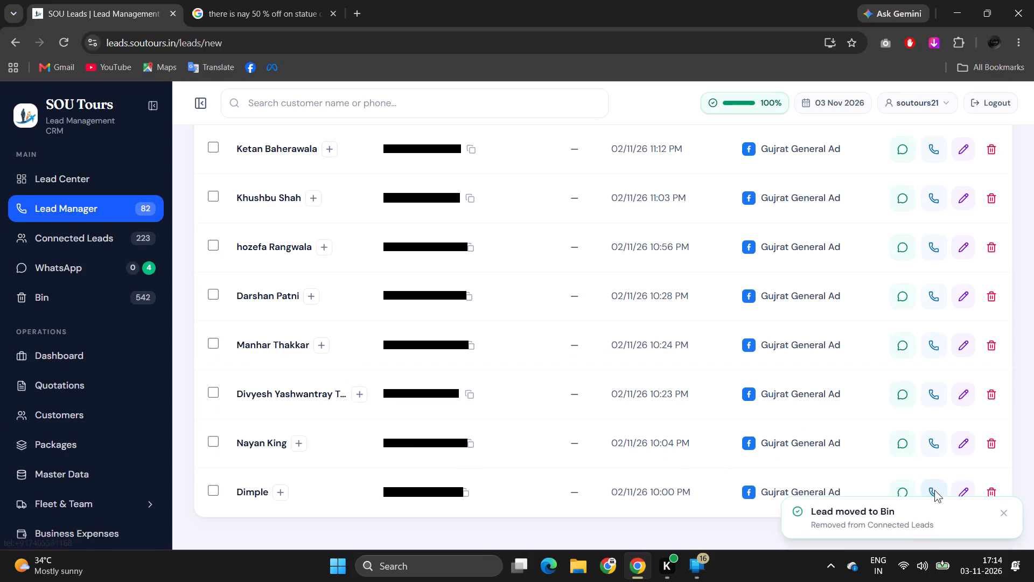
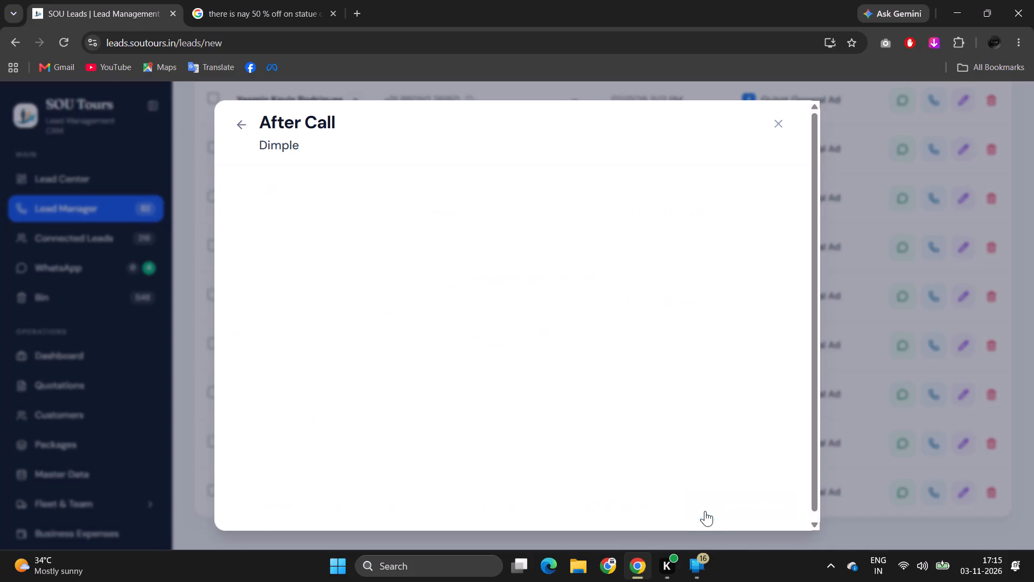
{"action": "left_click", "coordinate": [343, 306]}
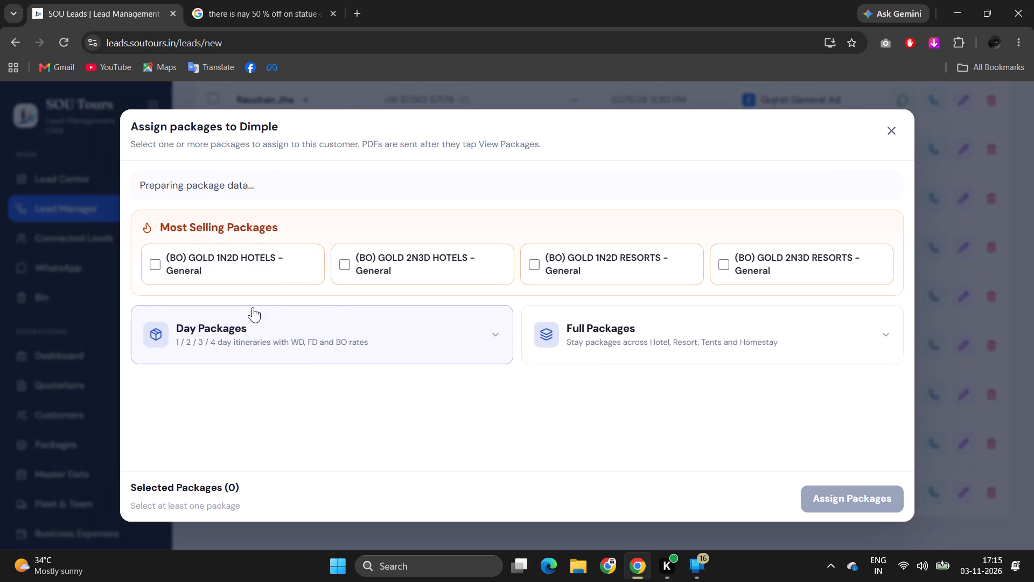
{"action": "left_click", "coordinate": [243, 272]}
{"action": "left_click", "coordinate": [582, 269]}
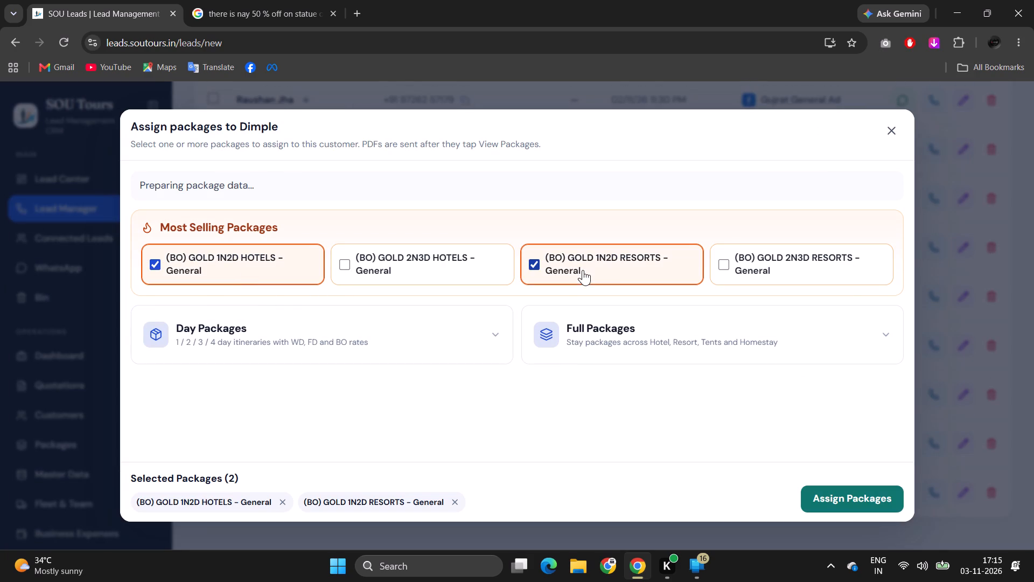
{"action": "left_click", "coordinate": [836, 503]}
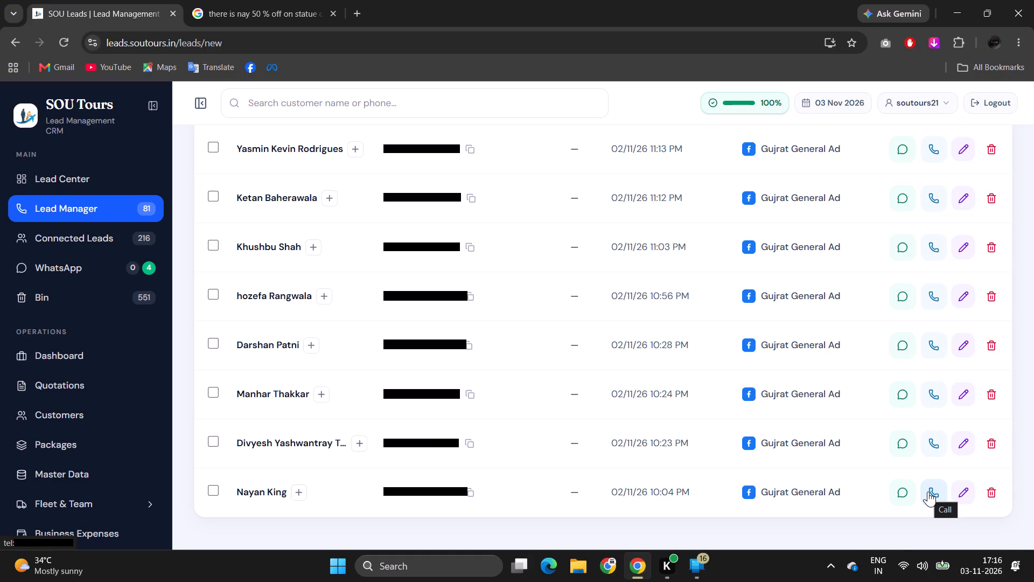
Start a call to the 02/11/26 10:04 PM Gujrat General Ad lead at the end of the list.
{"action": "scroll", "coordinate": [997, 501], "scroll_direction": "down", "scroll_amount": 2}
{"action": "left_click", "coordinate": [930, 489]}
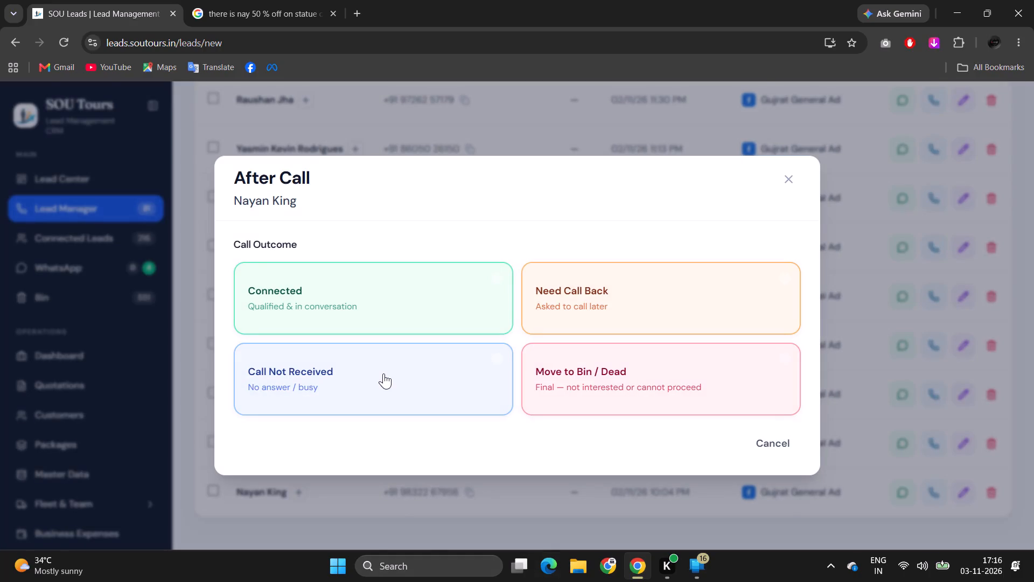
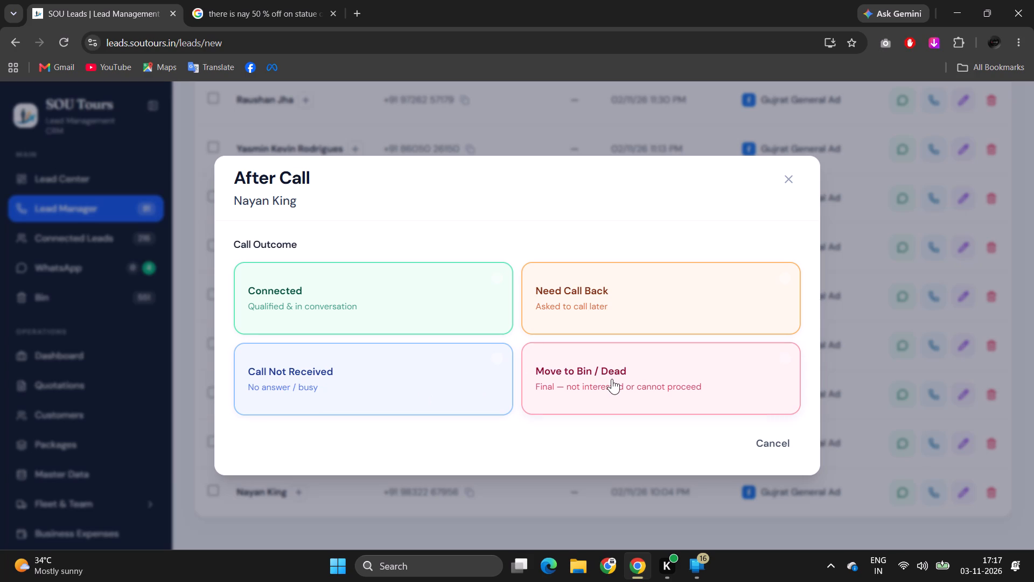
Log the 02/11/26 10:04 PM lead's call outcome as Call Not Received and save it without a reminder.
{"action": "left_click", "coordinate": [387, 389]}
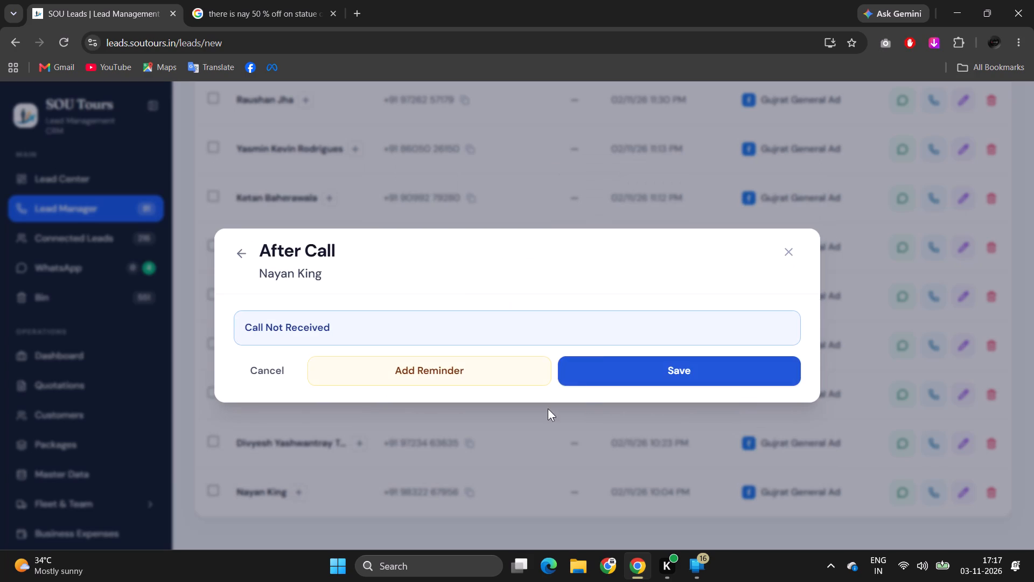
{"action": "left_click", "coordinate": [600, 361]}
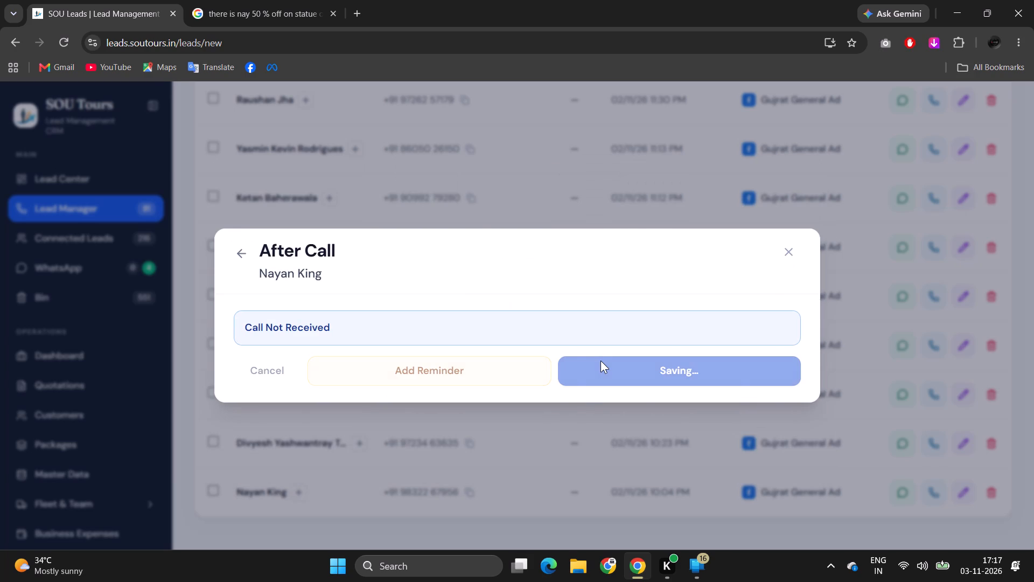
Start a call to the 02/11/26 10:23 PM Gujrat General Ad lead at the end of the list.
{"action": "scroll", "coordinate": [701, 393], "scroll_direction": "down", "scroll_amount": 1}
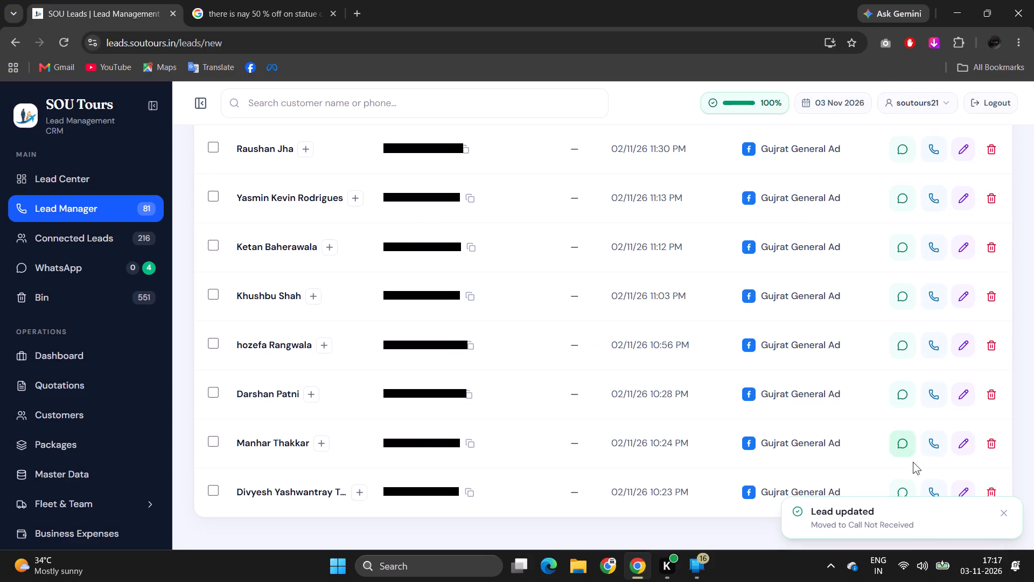
{"action": "left_click", "coordinate": [935, 489]}
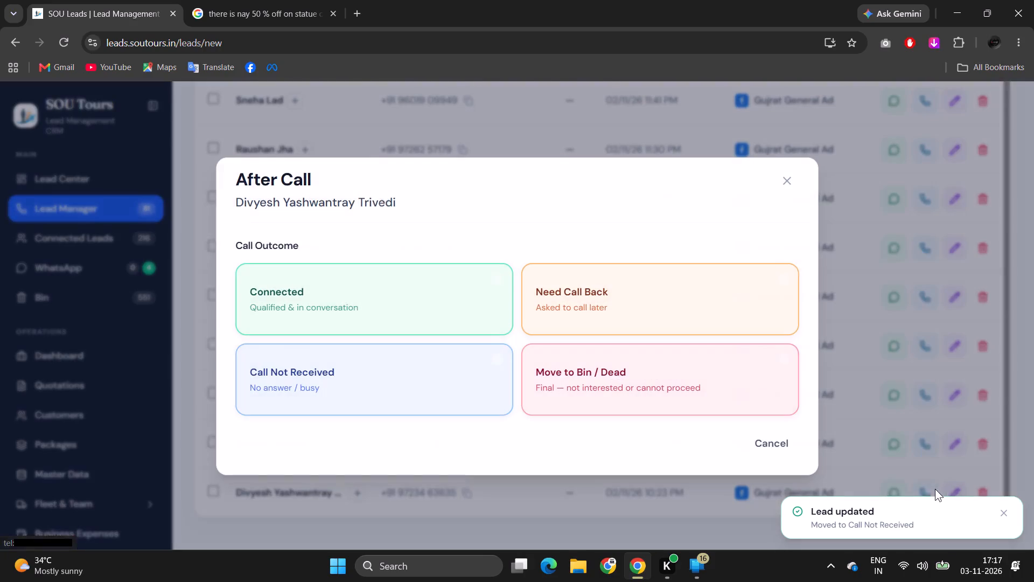
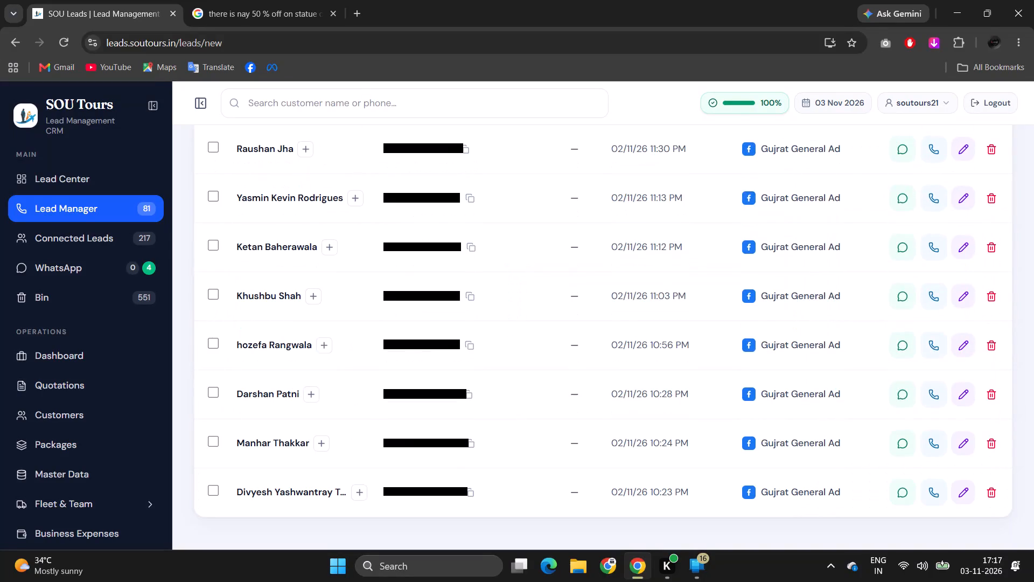
Place the call to the last listed Gujrat General Ad lead, dated 02/11/26 10:23 PM.
{"action": "scroll", "coordinate": [773, 310], "scroll_direction": "down", "scroll_amount": 4}
{"action": "left_click", "coordinate": [935, 494]}
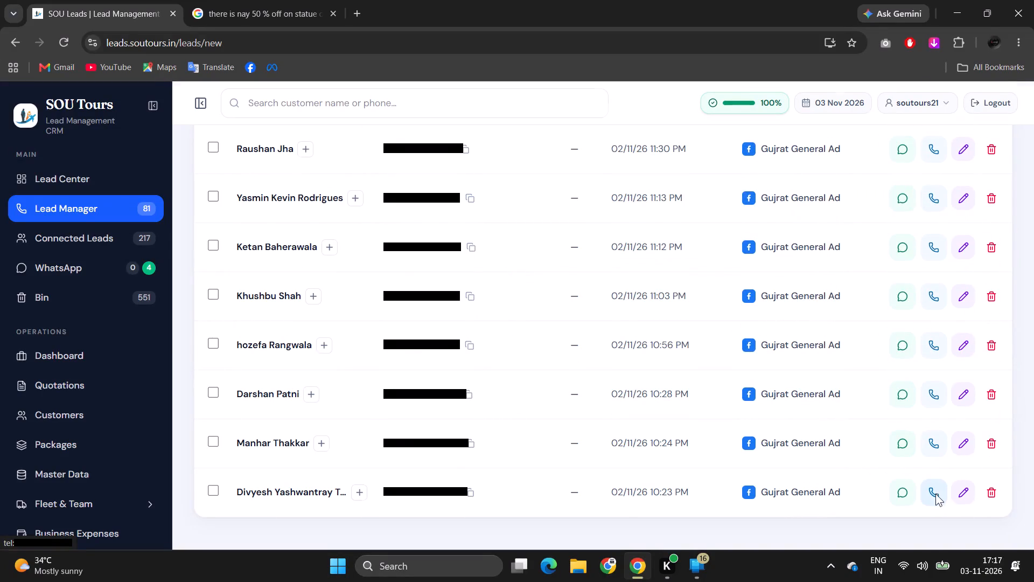
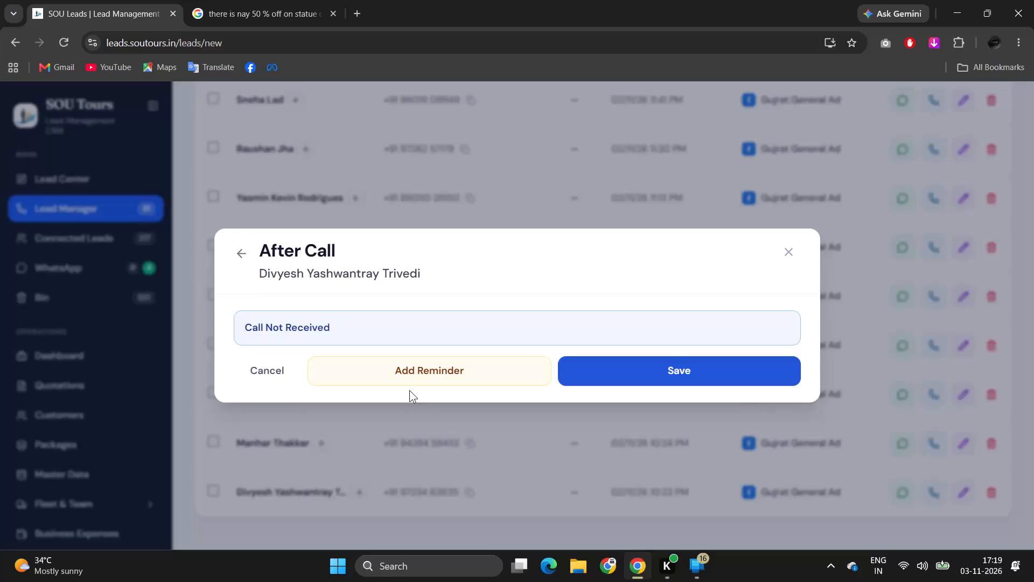
Save the outcome Call Not Received for the called Gujrat General Ad lead dated 02/11/26 10:23 PM.
{"action": "left_click", "coordinate": [659, 383]}
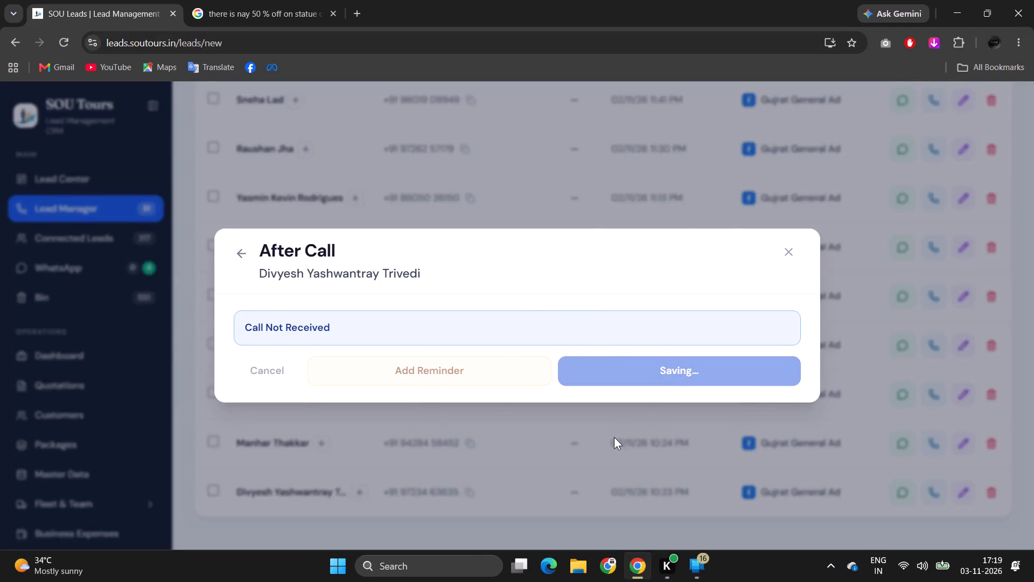
Place the call to the last listed Gujrat General Ad lead, dated 02/11/26 10:24 PM.
{"action": "scroll", "coordinate": [465, 406], "scroll_direction": "down", "scroll_amount": 4}
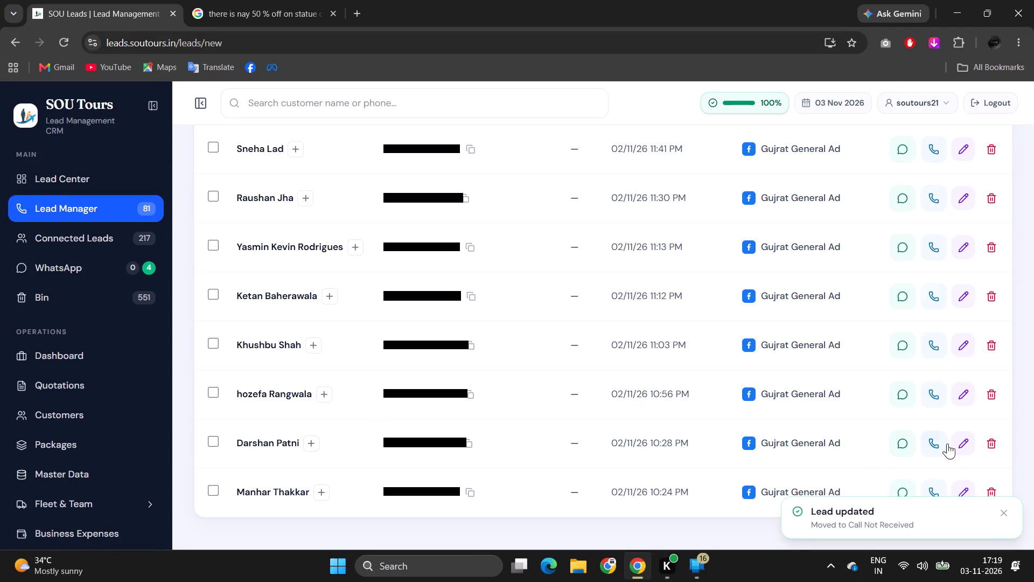
{"action": "left_click", "coordinate": [937, 483]}
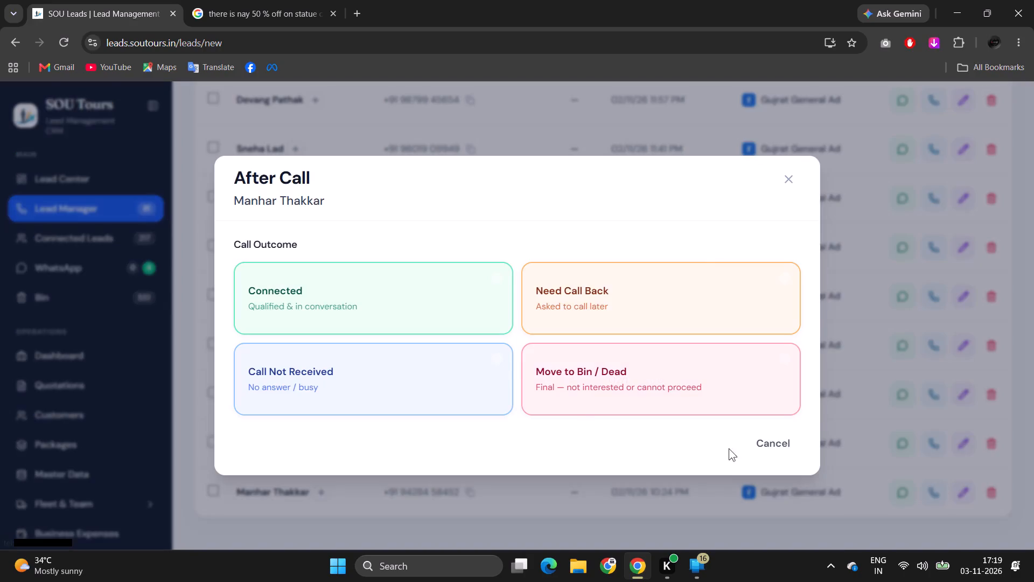
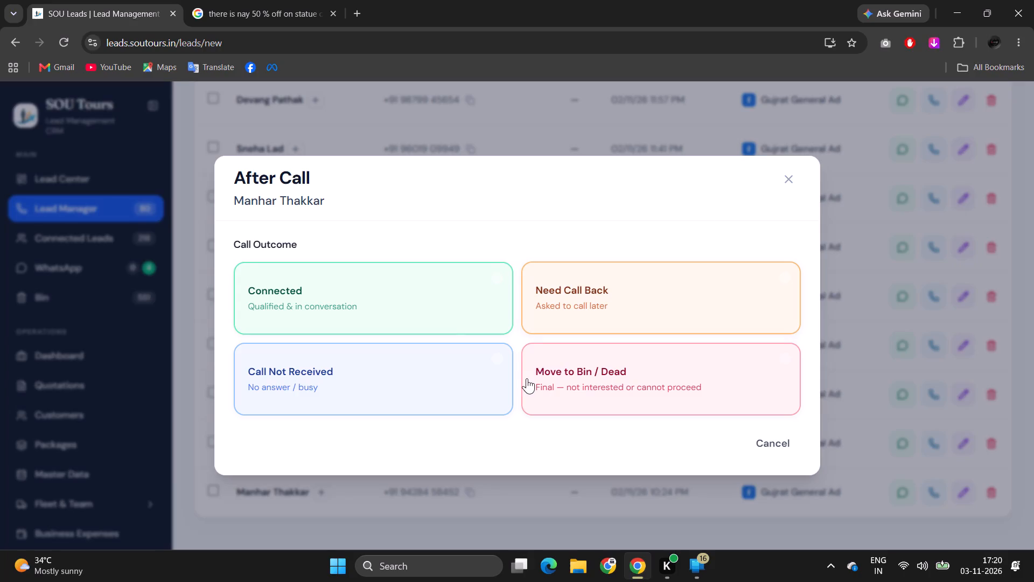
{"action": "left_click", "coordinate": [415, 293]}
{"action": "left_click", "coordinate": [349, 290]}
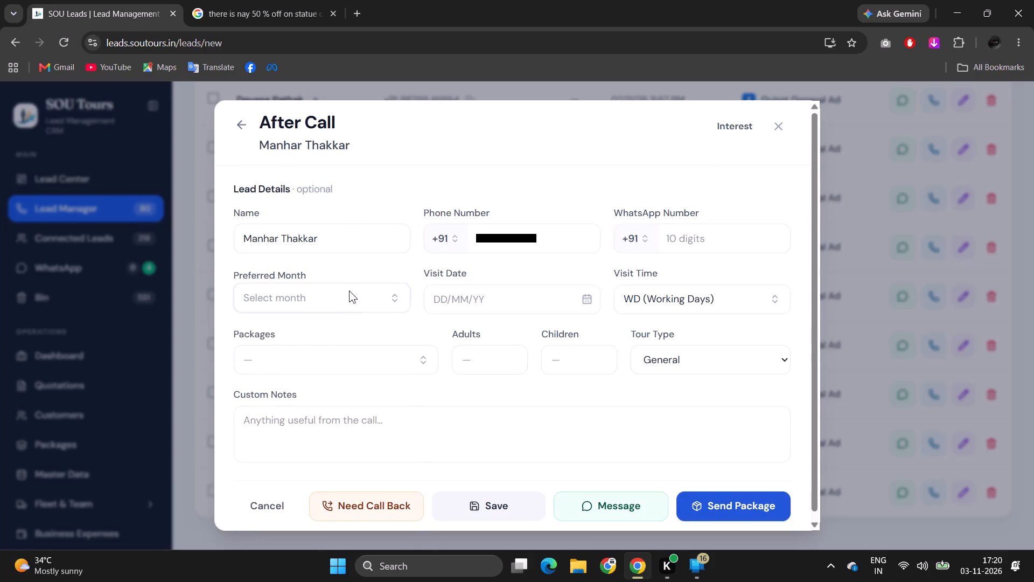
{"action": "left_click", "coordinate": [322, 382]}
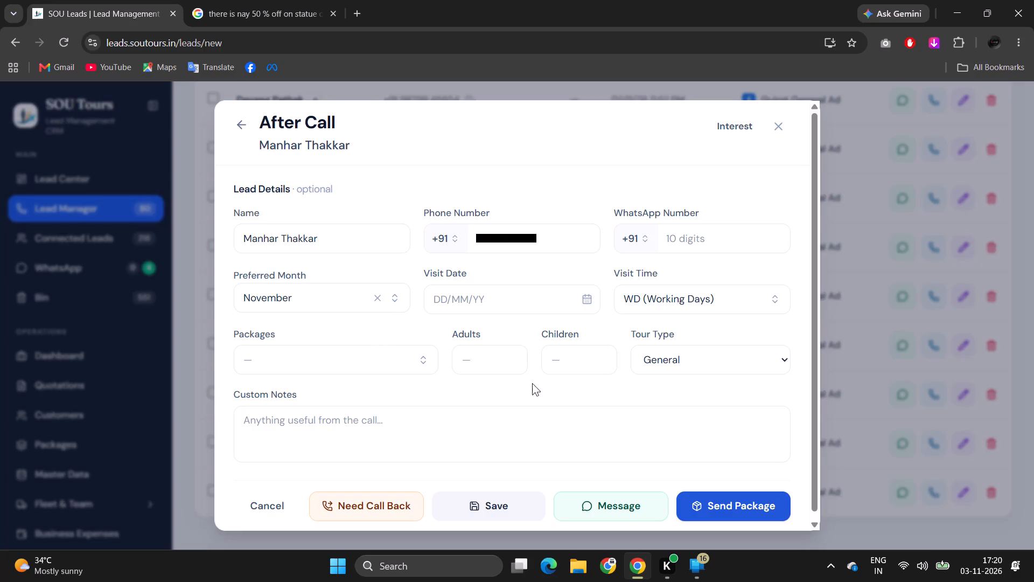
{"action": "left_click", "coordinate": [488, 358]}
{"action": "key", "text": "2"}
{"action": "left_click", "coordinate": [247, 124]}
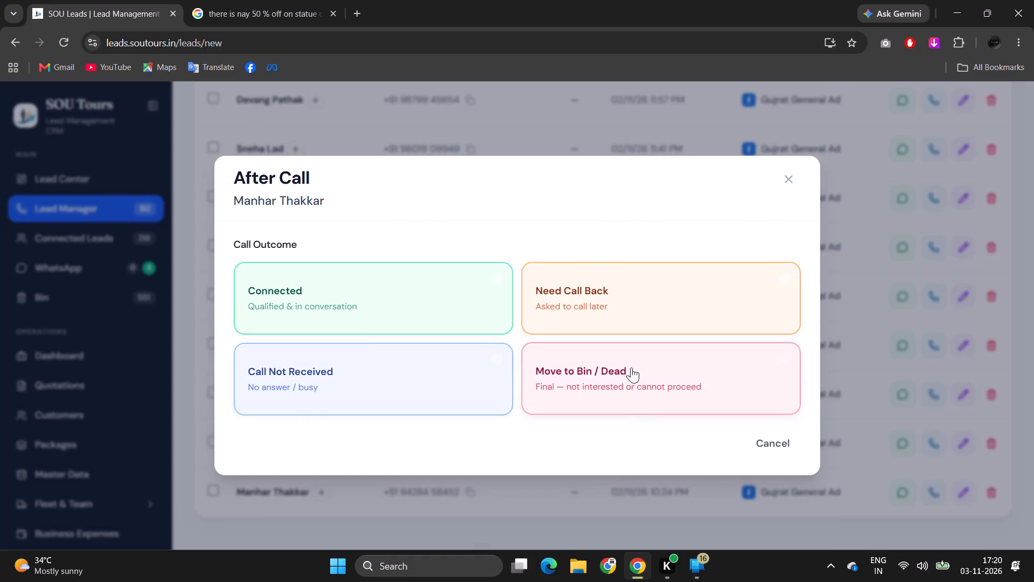
Save the outcome Move to Bin / Dead, without a reason or notes, for the called Gujrat General Ad lead dated 02/11/26 10:24 PM.
{"action": "left_click", "coordinate": [630, 368]}
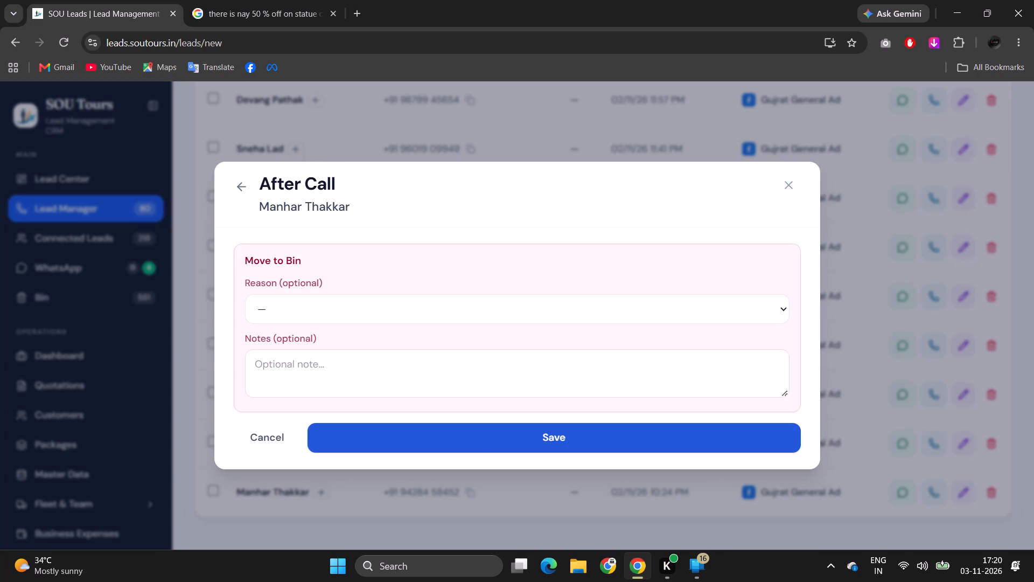
{"action": "left_click", "coordinate": [488, 442]}
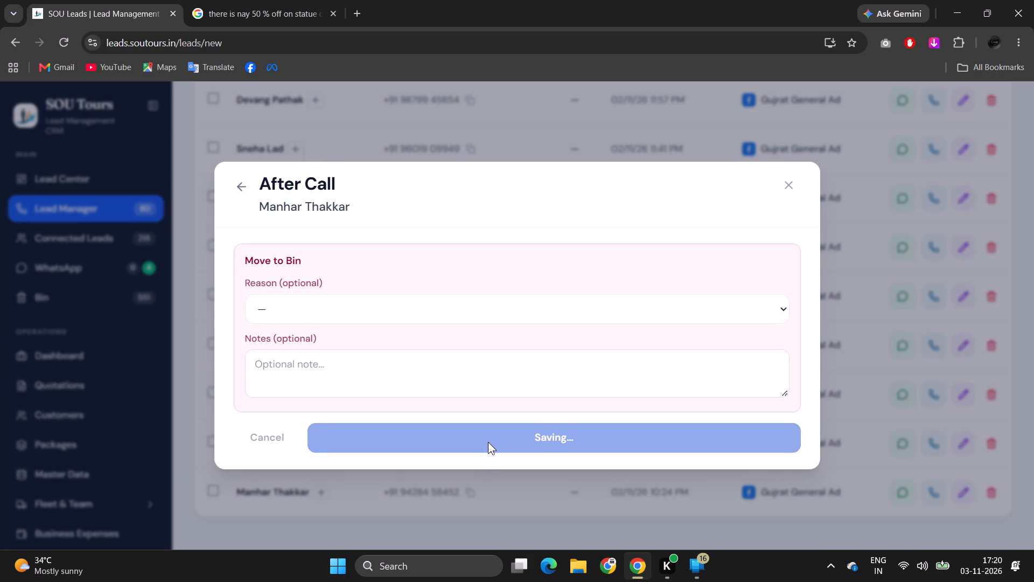
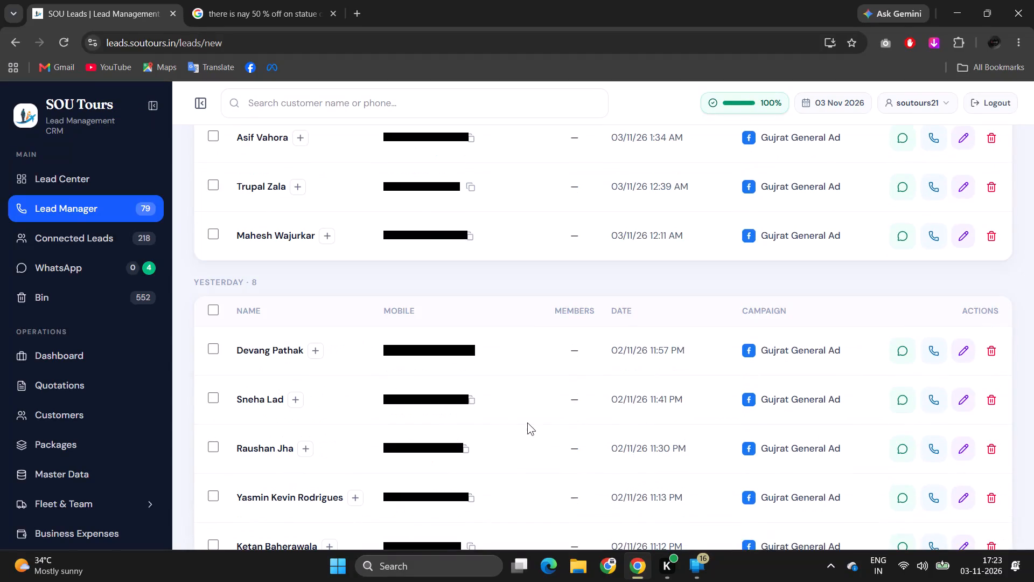
Begin a customer search by name or phone number from the New Leads page.
{"action": "scroll", "coordinate": [527, 422], "scroll_direction": "up", "scroll_amount": 5}
{"action": "scroll", "coordinate": [527, 422], "scroll_direction": "down", "scroll_amount": 5}
{"action": "scroll", "coordinate": [527, 422], "scroll_direction": "up", "scroll_amount": 12}
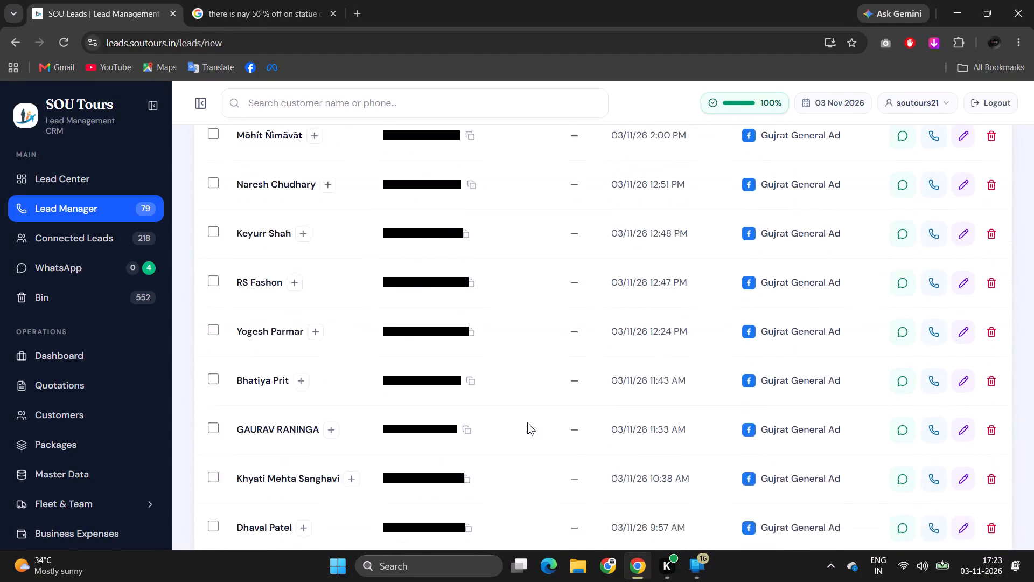
{"action": "scroll", "coordinate": [397, 294], "scroll_direction": "up", "scroll_amount": 12}
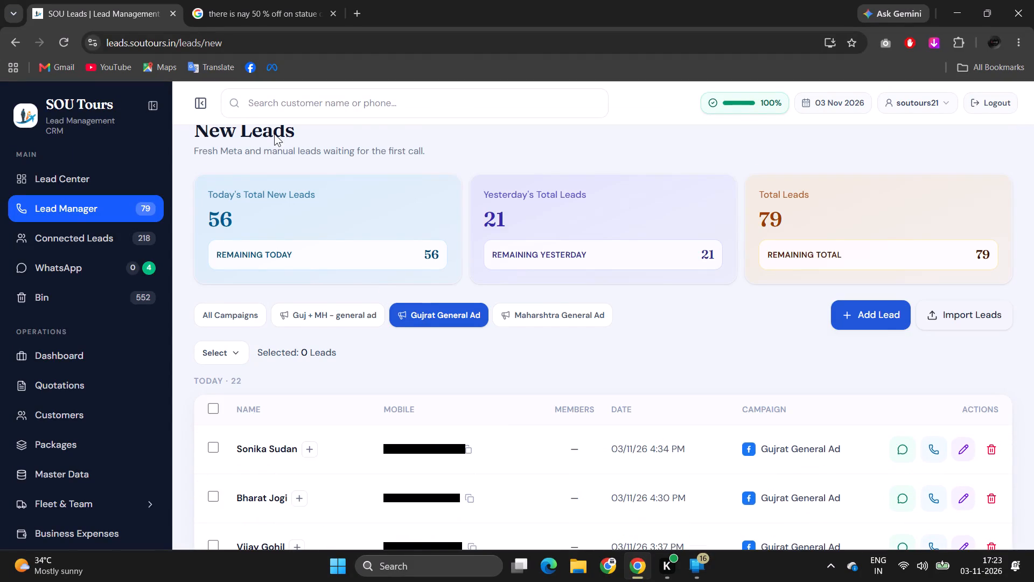
{"action": "left_click", "coordinate": [272, 100]}
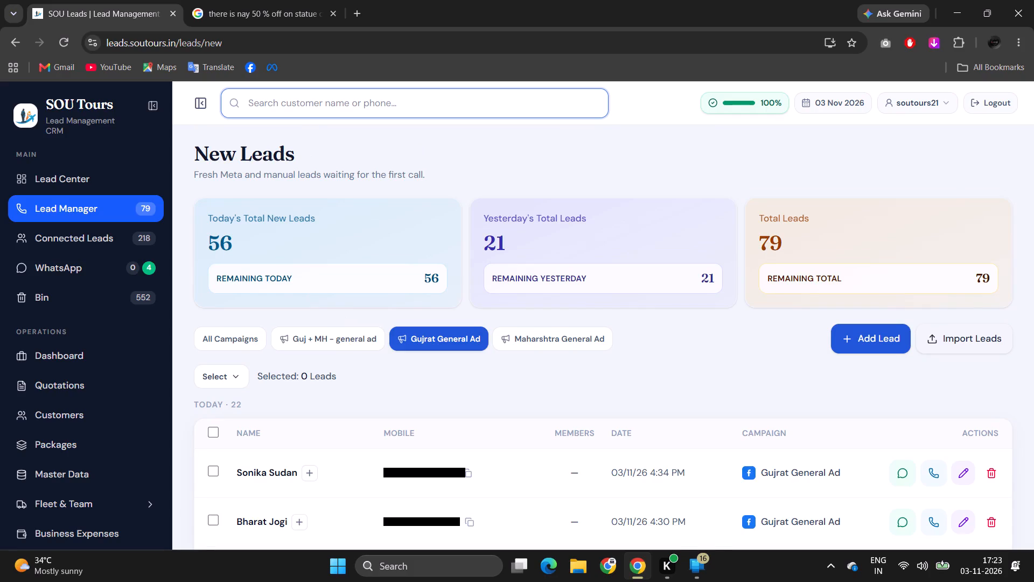
{"action": "left_click", "coordinate": [272, 100]}
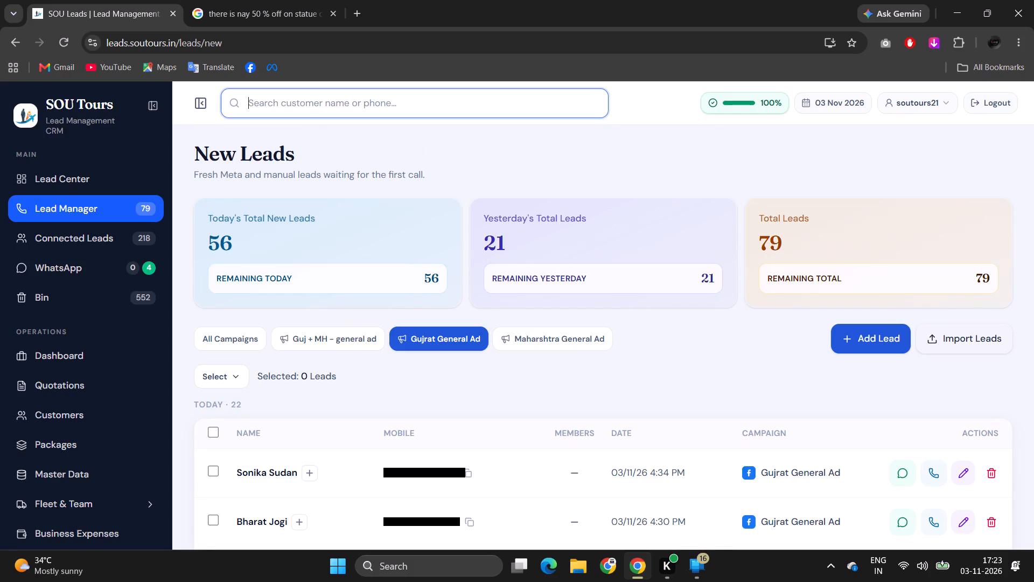
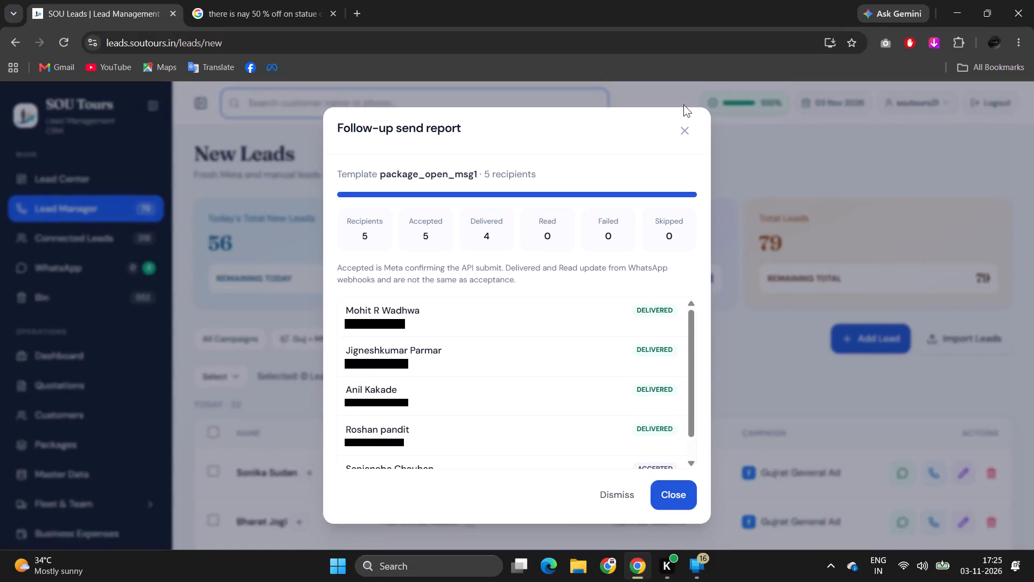
Close the follow-up send report for the package_open_msg1 template.
{"action": "left_click", "coordinate": [688, 124]}
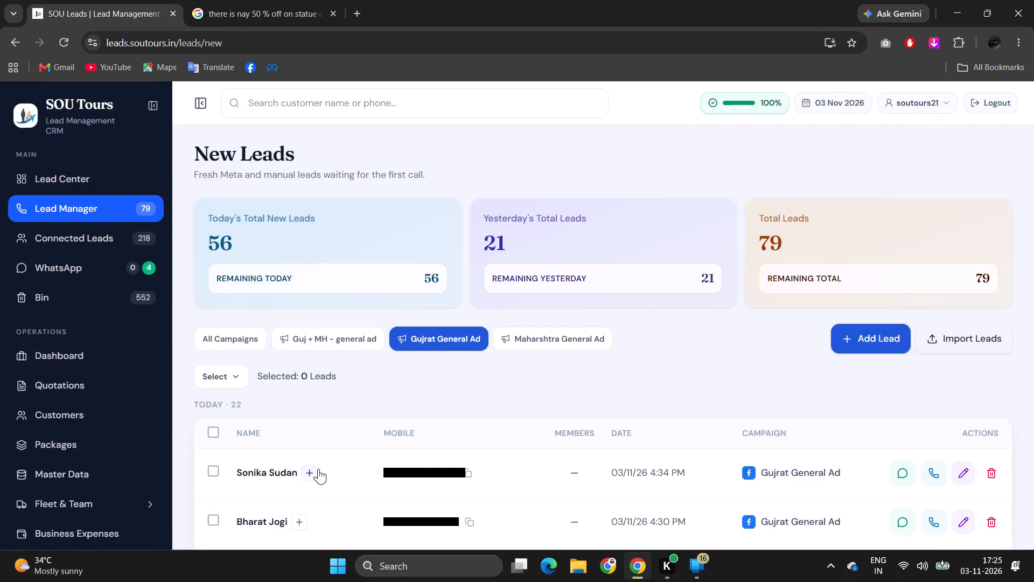
Look through today's Gujrat General Ad leads in the New Leads list.
{"action": "scroll", "coordinate": [346, 452], "scroll_direction": "down", "scroll_amount": 17}
{"action": "scroll", "coordinate": [346, 446], "scroll_direction": "up", "scroll_amount": 4}
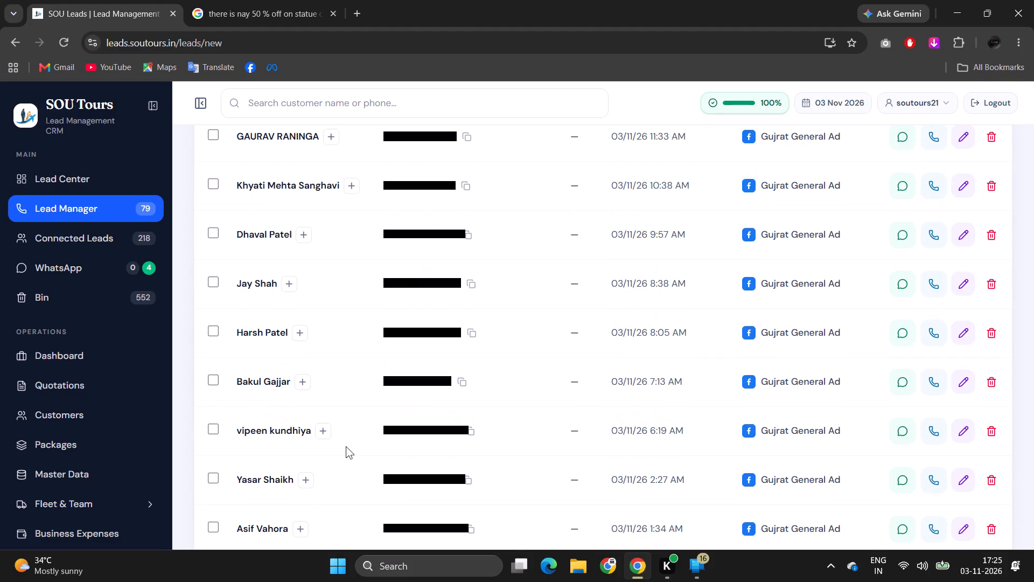
{"action": "scroll", "coordinate": [329, 346], "scroll_direction": "up", "scroll_amount": 8}
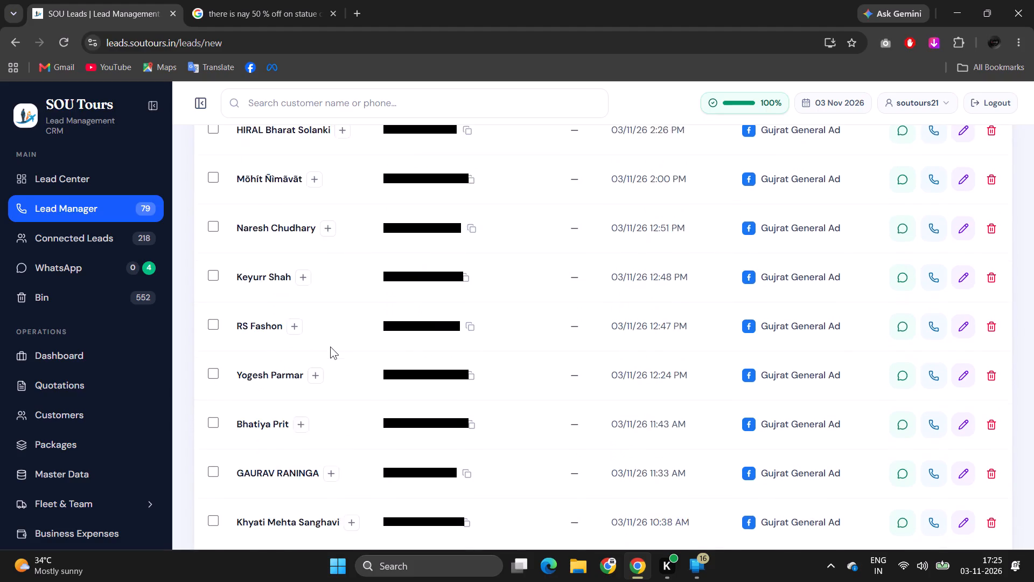
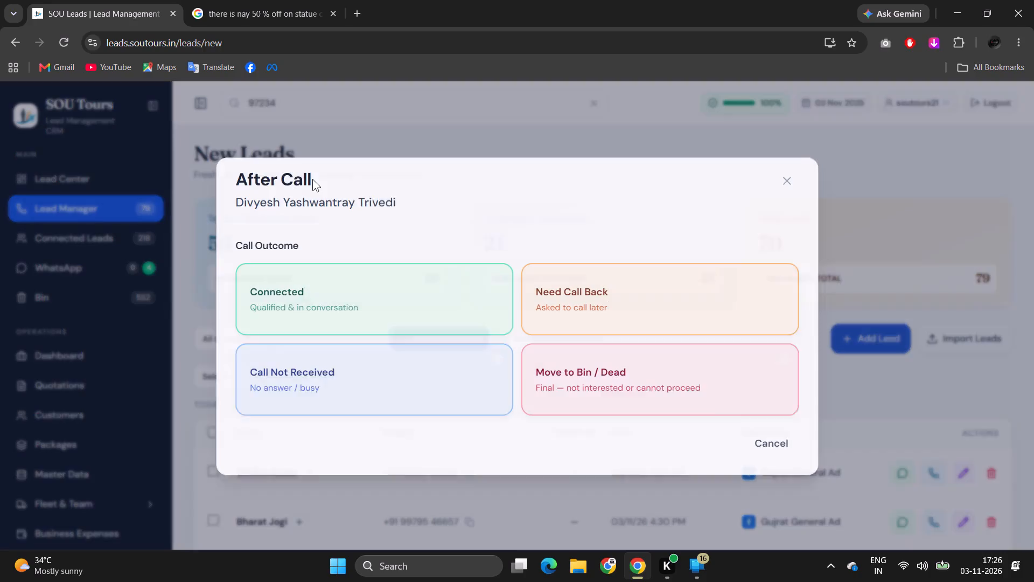
Log the call outcome as Connected and choose Send Customised Later for the customer's package.
{"action": "left_click", "coordinate": [332, 313]}
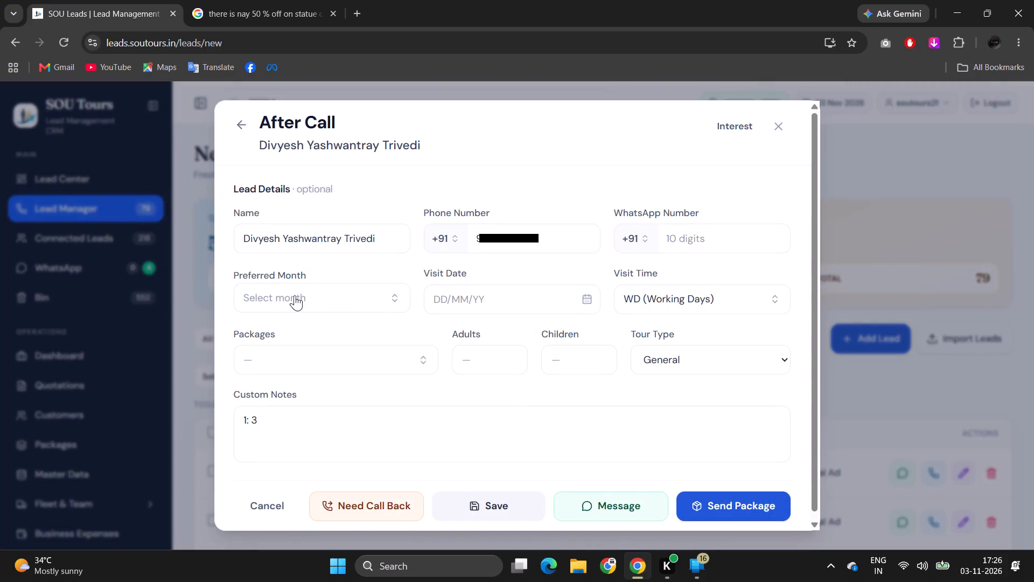
{"action": "scroll", "coordinate": [464, 323], "scroll_direction": "down", "scroll_amount": 1}
{"action": "left_click", "coordinate": [722, 506]}
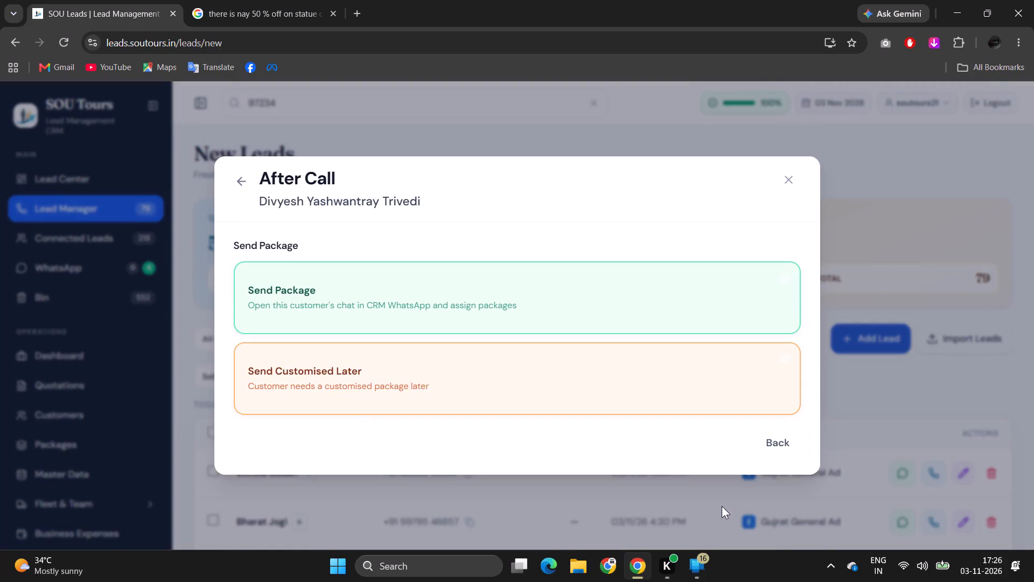
{"action": "left_click", "coordinate": [295, 366]}
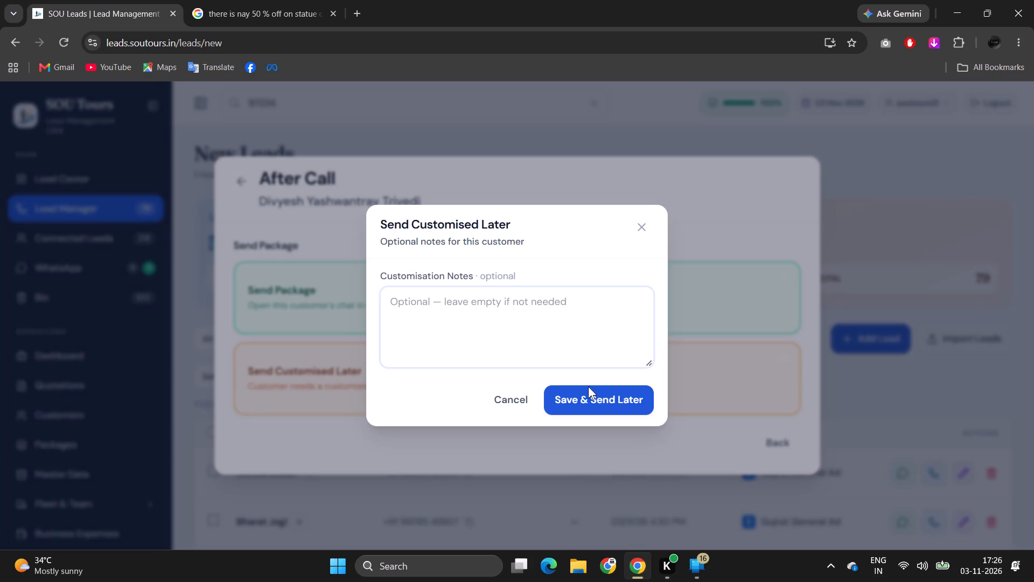
Enter the customisation note "3 day with poicha" and save the package for sending later.
{"action": "left_click", "coordinate": [425, 309]}
{"action": "type", "text": "poicha"}
{"action": "key", "text": "space"}
{"action": "key", "text": "BackSpace"}
{"action": "key", "text": "BackSpace"}
{"action": "key", "text": "BackSpace"}
{"action": "key", "text": "BackSpace"}
{"action": "key", "text": "BackSpace"}
{"action": "key", "text": "BackSpace"}
{"action": "key", "text": "BackSpace"}
{"action": "key", "text": "BackSpace"}
{"action": "key", "text": "BackSpace"}
{"action": "key", "text": "BackSpace"}
{"action": "key", "text": "BackSpace"}
{"action": "key", "text": "BackSpace"}
{"action": "key", "text": "BackSpace"}
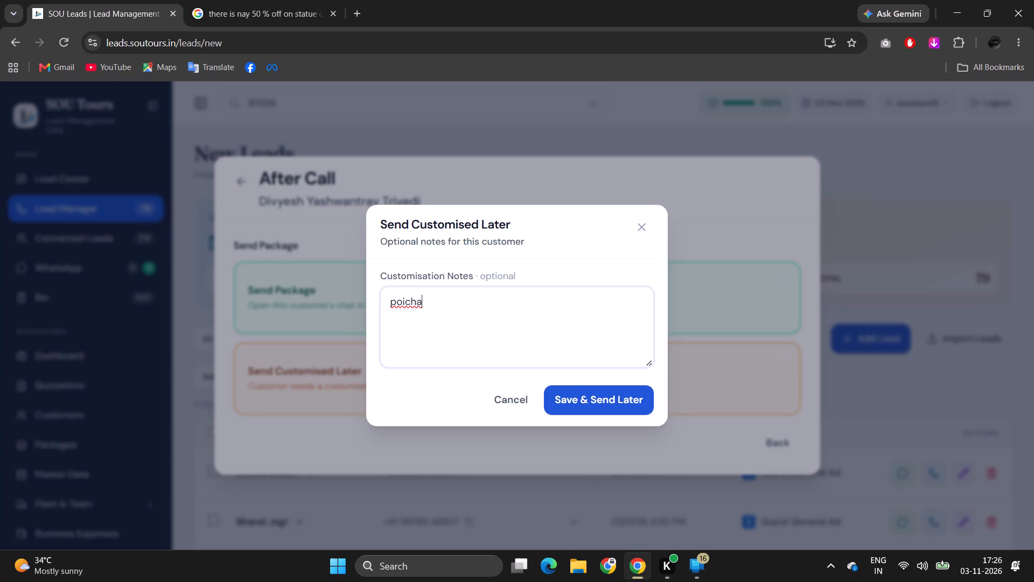
{"action": "type", "text": "3"}
{"action": "key", "text": "space"}
{"action": "type", "text": "day with poiucha"}
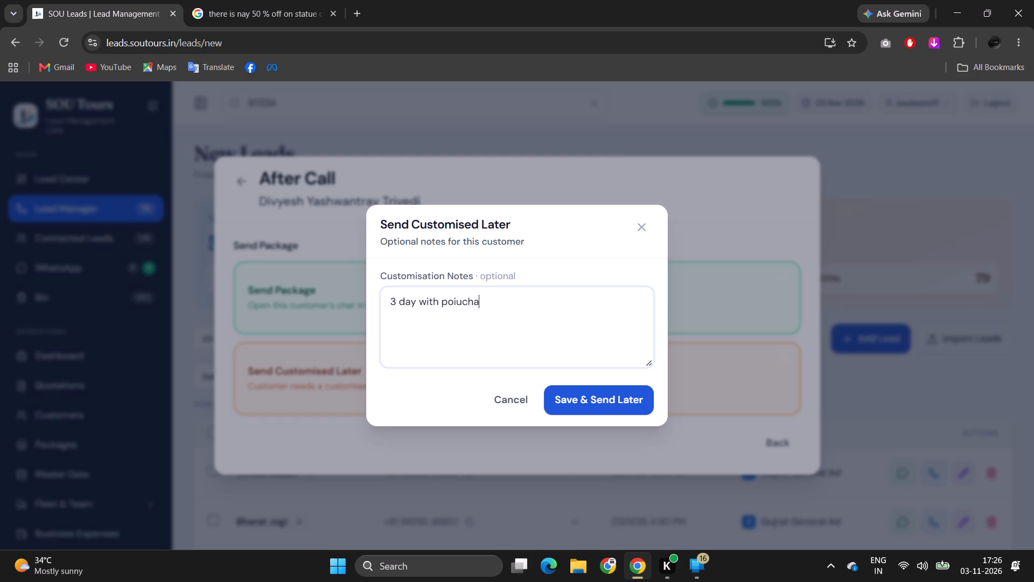
{"action": "key", "text": "space"}
{"action": "key", "text": "BackSpace"}
{"action": "key", "text": "BackSpace"}
{"action": "key", "text": "BackSpace"}
{"action": "key", "text": "BackSpace"}
{"action": "key", "text": "BackSpace"}
{"action": "type", "text": "cha"}
{"action": "key", "text": "space"}
{"action": "key", "text": "Return"}
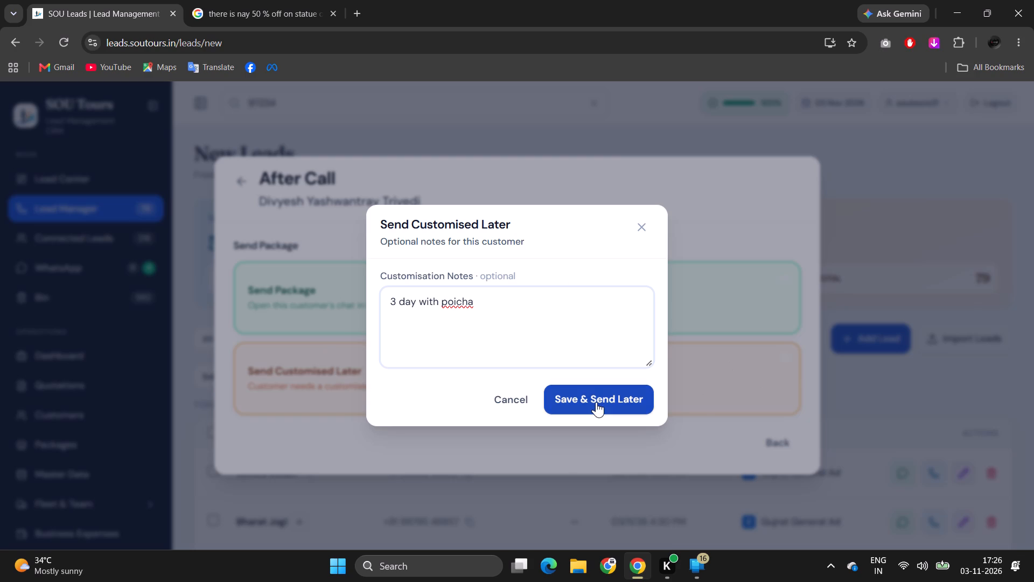
{"action": "left_click", "coordinate": [595, 402]}
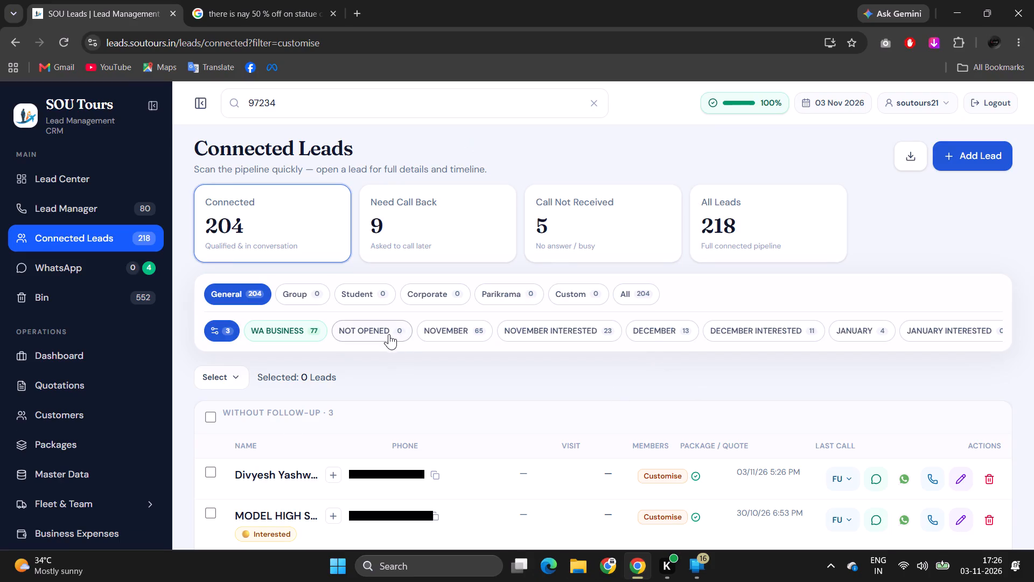
Return to the New Leads list and reload the page.
{"action": "left_click", "coordinate": [87, 234]}
{"action": "left_click", "coordinate": [81, 205]}
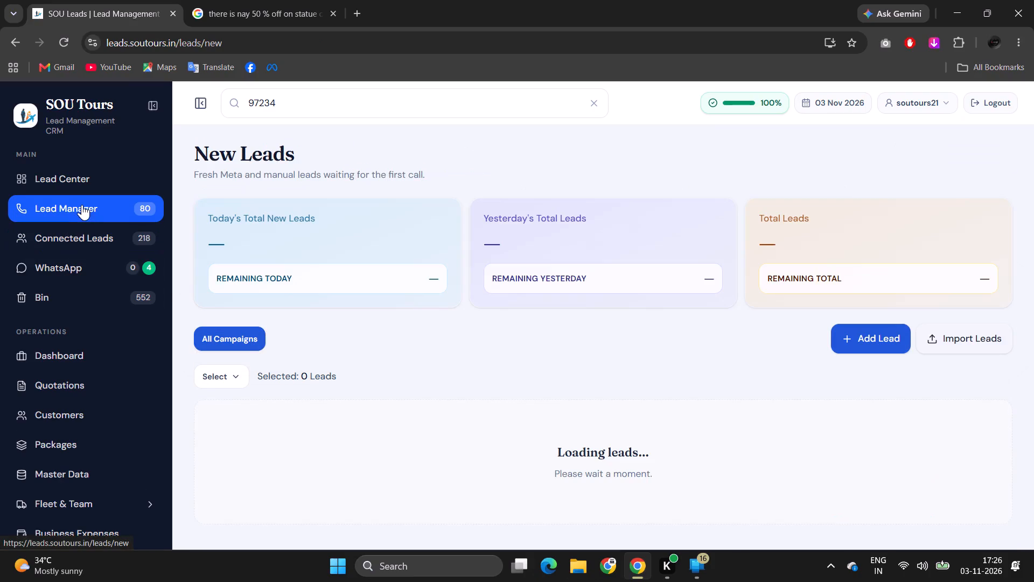
{"action": "scroll", "coordinate": [269, 268], "scroll_direction": "down", "scroll_amount": 7}
{"action": "scroll", "coordinate": [338, 326], "scroll_direction": "up", "scroll_amount": 13}
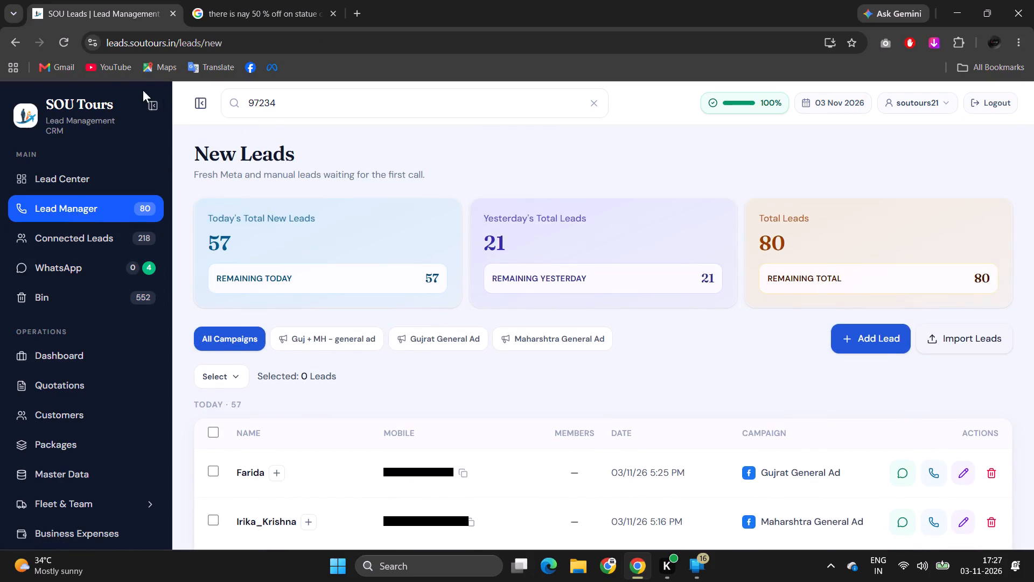
{"action": "left_click", "coordinate": [70, 45]}
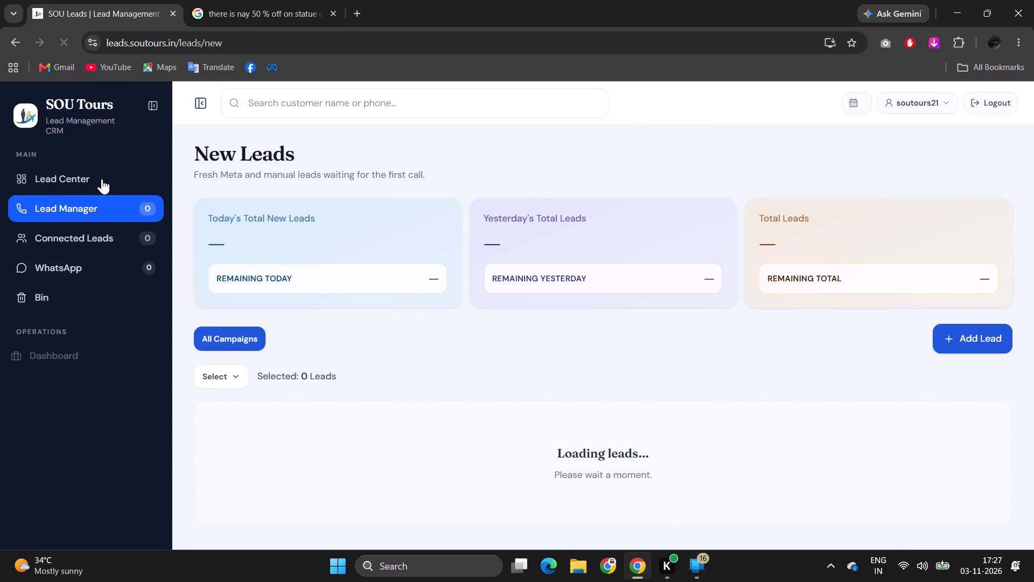
Look through today's and yesterday's new leads across all campaigns.
{"action": "scroll", "coordinate": [332, 256], "scroll_direction": "down", "scroll_amount": 1}
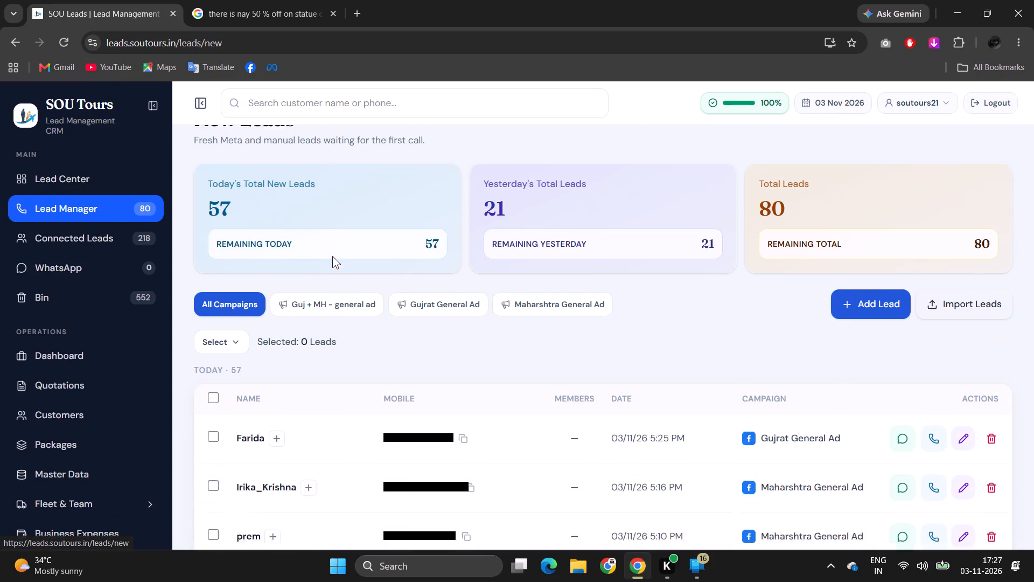
{"action": "scroll", "coordinate": [587, 308], "scroll_direction": "down", "scroll_amount": 20}
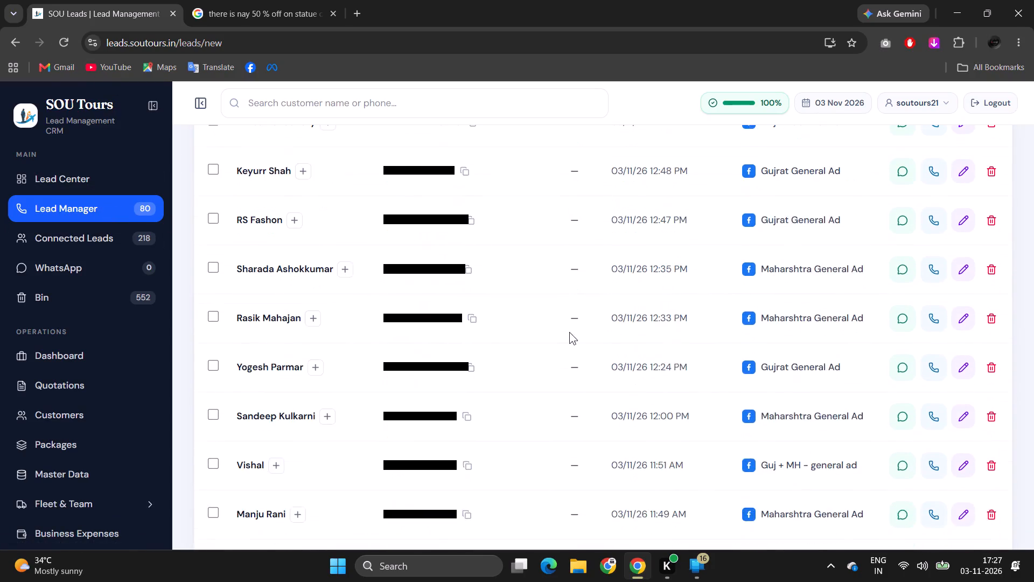
{"action": "scroll", "coordinate": [568, 332], "scroll_direction": "down", "scroll_amount": 20}
{"action": "scroll", "coordinate": [568, 332], "scroll_direction": "down", "scroll_amount": 13}
{"action": "scroll", "coordinate": [549, 348], "scroll_direction": "up", "scroll_amount": 3}
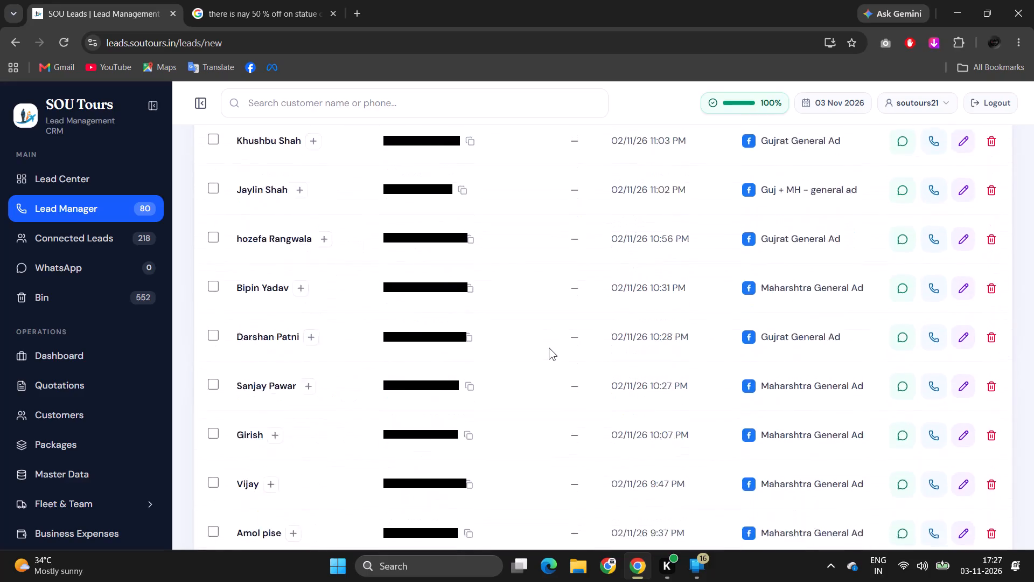
{"action": "scroll", "coordinate": [549, 348], "scroll_direction": "up", "scroll_amount": 20}
{"action": "scroll", "coordinate": [549, 348], "scroll_direction": "up", "scroll_amount": 19}
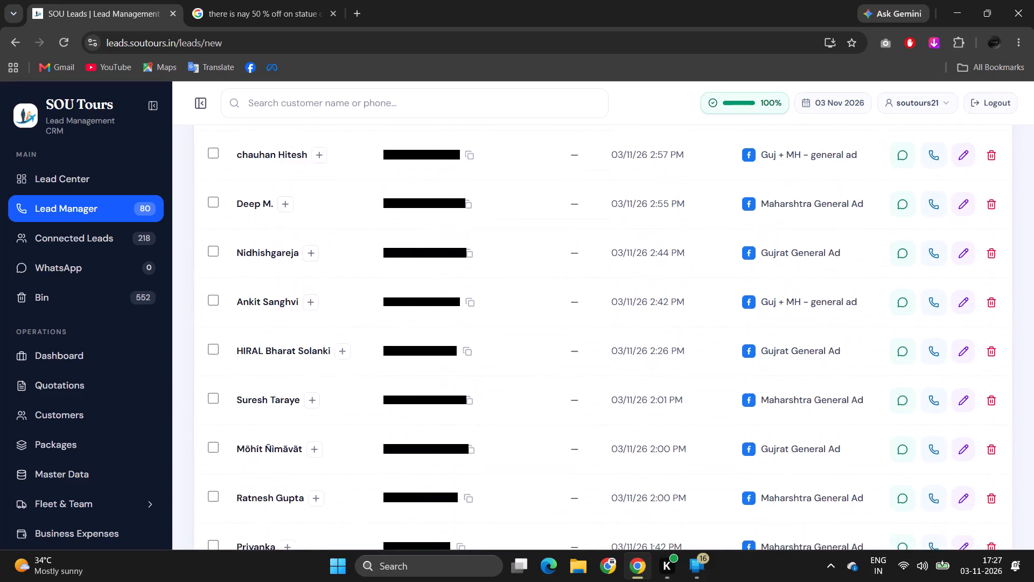
{"action": "scroll", "coordinate": [289, 345], "scroll_direction": "up", "scroll_amount": 12}
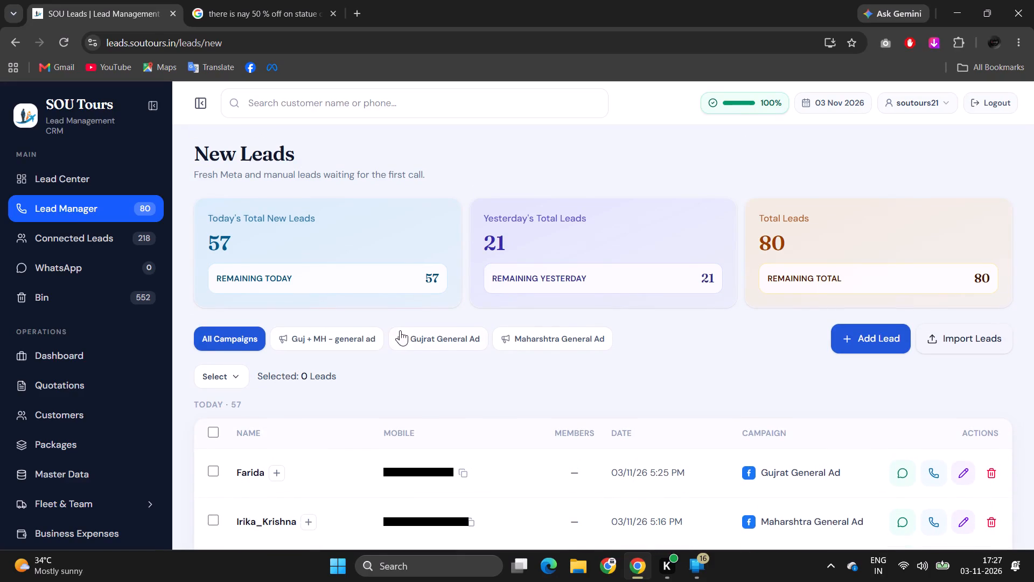
Filter the new leads to the Gujrat General Ad campaign and call yesterday's lead received at 11:57 PM.
{"action": "left_click", "coordinate": [406, 334]}
{"action": "scroll", "coordinate": [413, 347], "scroll_direction": "down", "scroll_amount": 20}
{"action": "scroll", "coordinate": [413, 347], "scroll_direction": "down", "scroll_amount": 6}
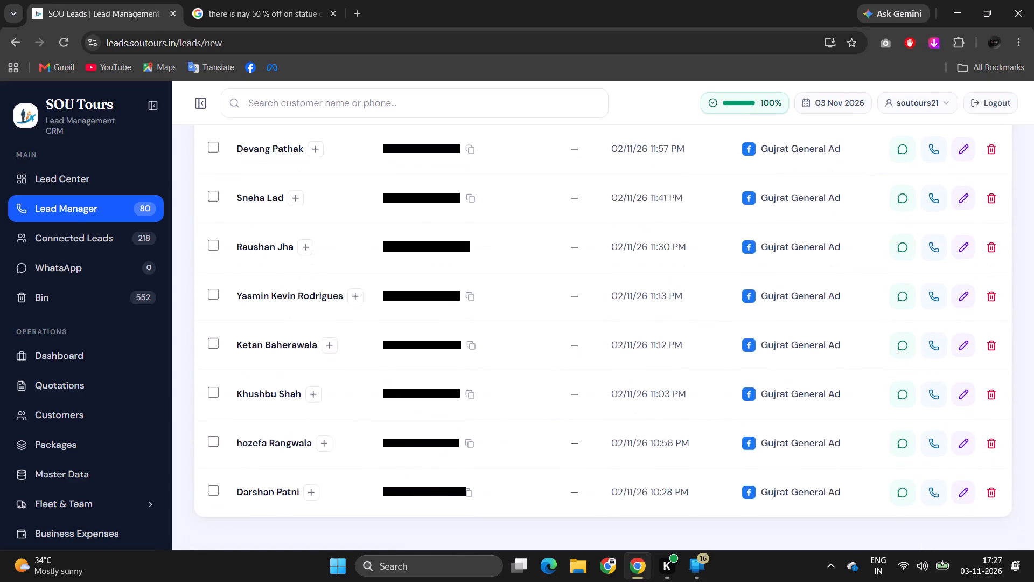
{"action": "scroll", "coordinate": [422, 377], "scroll_direction": "up", "scroll_amount": 4}
{"action": "scroll", "coordinate": [422, 377], "scroll_direction": "down", "scroll_amount": 3}
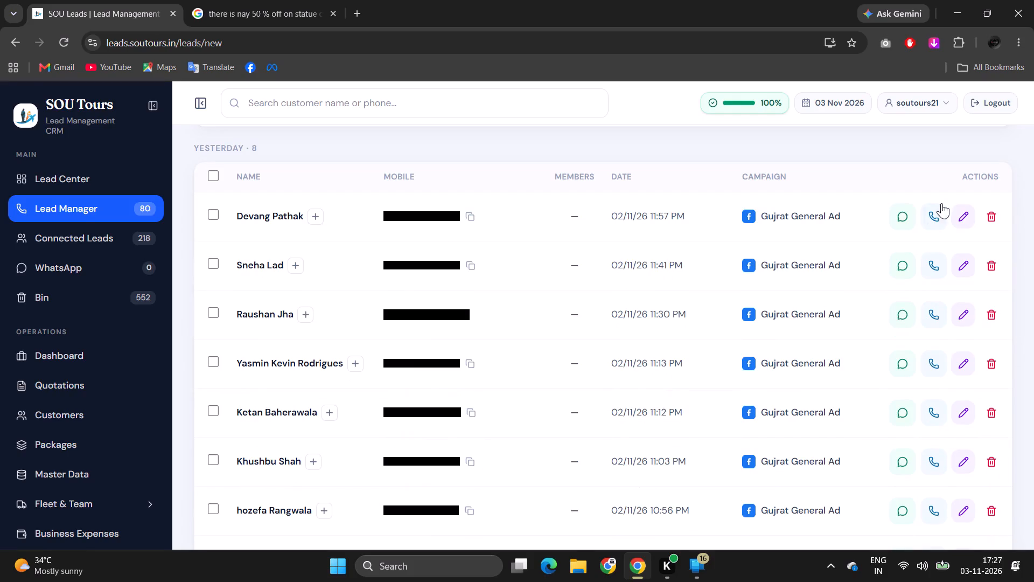
{"action": "left_click", "coordinate": [939, 210]}
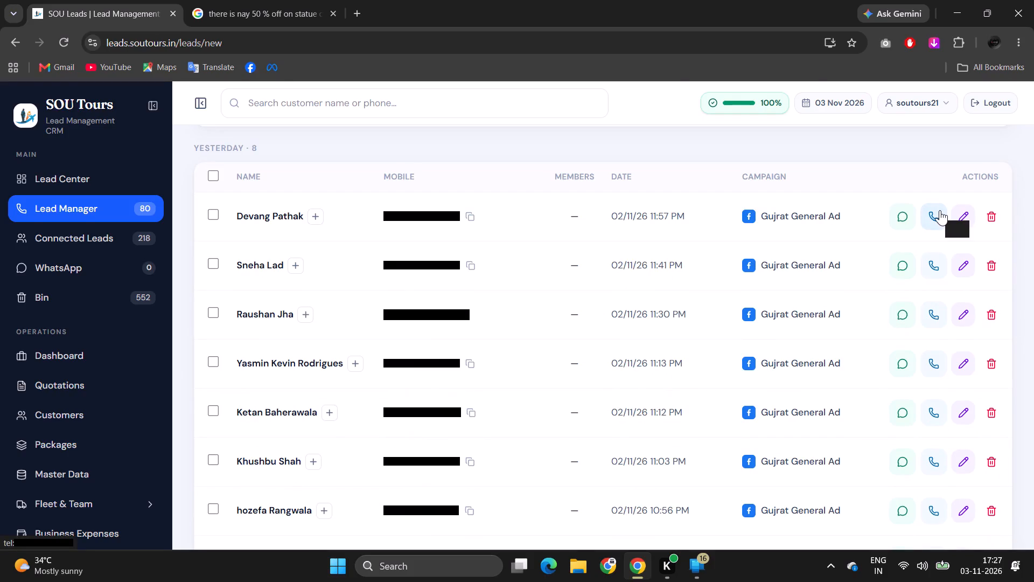
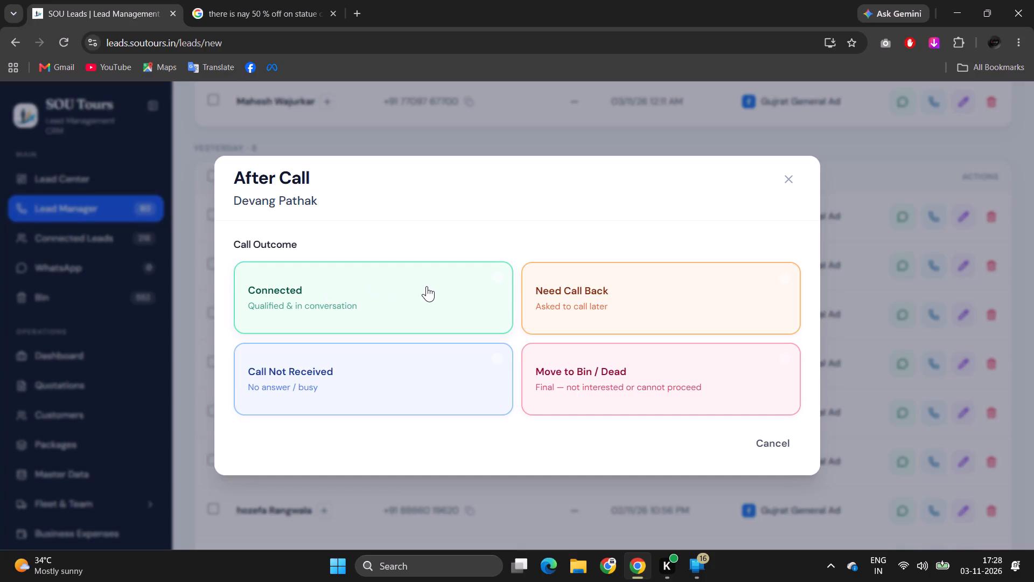
Log the call outcome as Connected and set the lead's preferred month to November.
{"action": "left_click", "coordinate": [425, 286]}
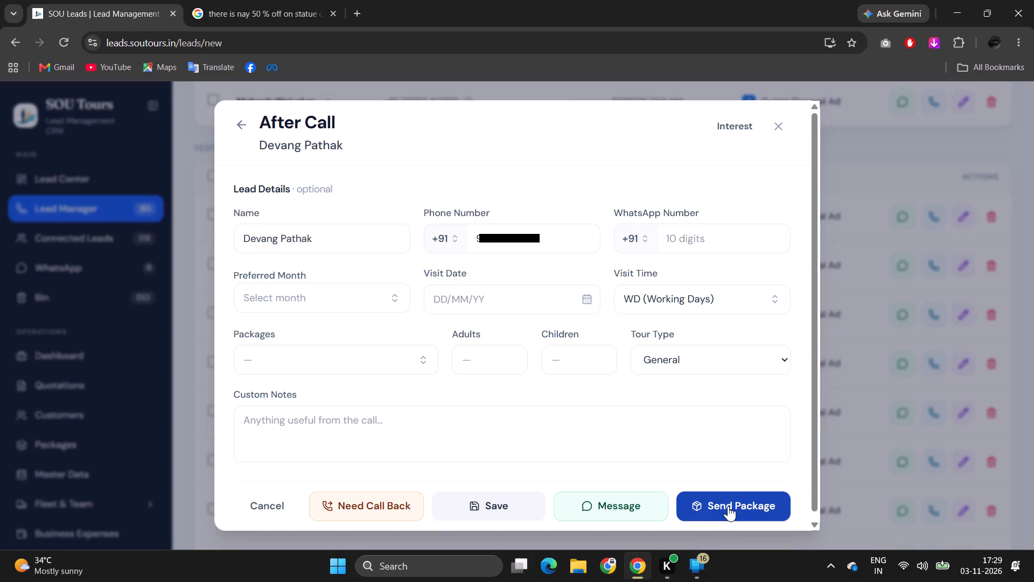
{"action": "left_click", "coordinate": [284, 299]}
{"action": "left_click", "coordinate": [291, 379]}
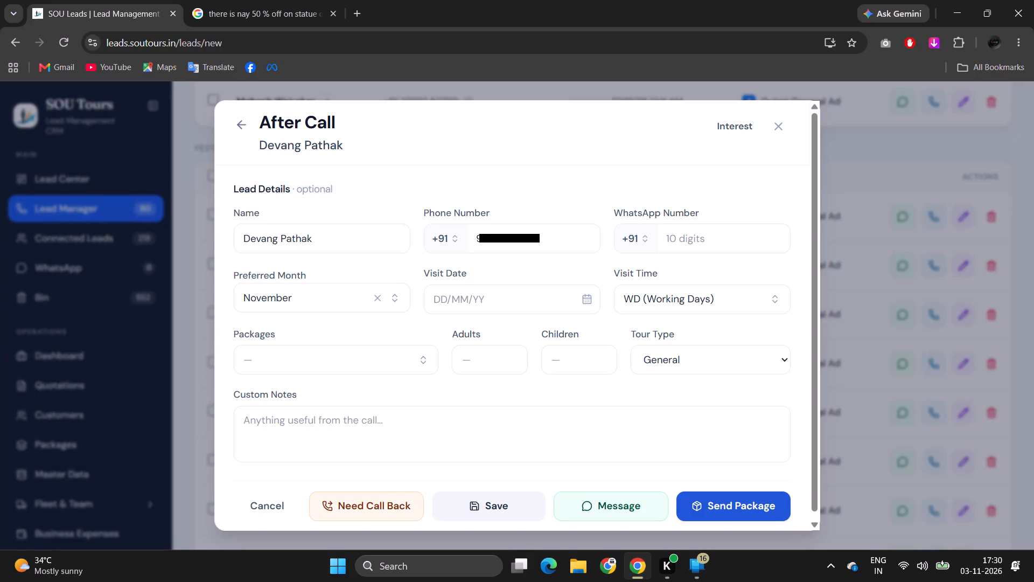
Send the lead the four most selling General packages: (BO) GOLD 1N2D and 2N3D HOTELS, and (BO) GOLD 1N2D and 2N3D RESORTS.
{"action": "scroll", "coordinate": [388, 377], "scroll_direction": "down", "scroll_amount": 2}
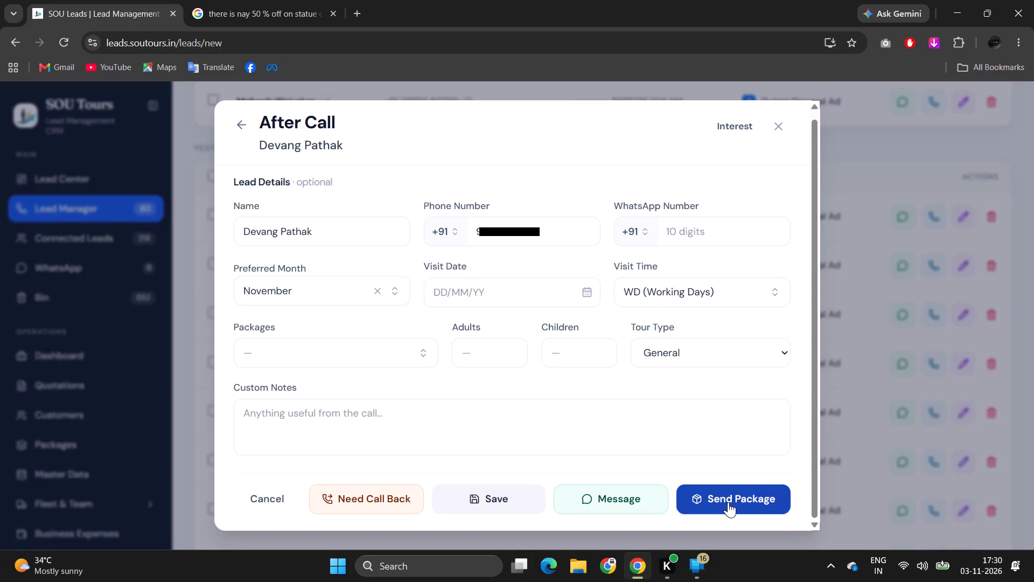
{"action": "left_click", "coordinate": [726, 499]}
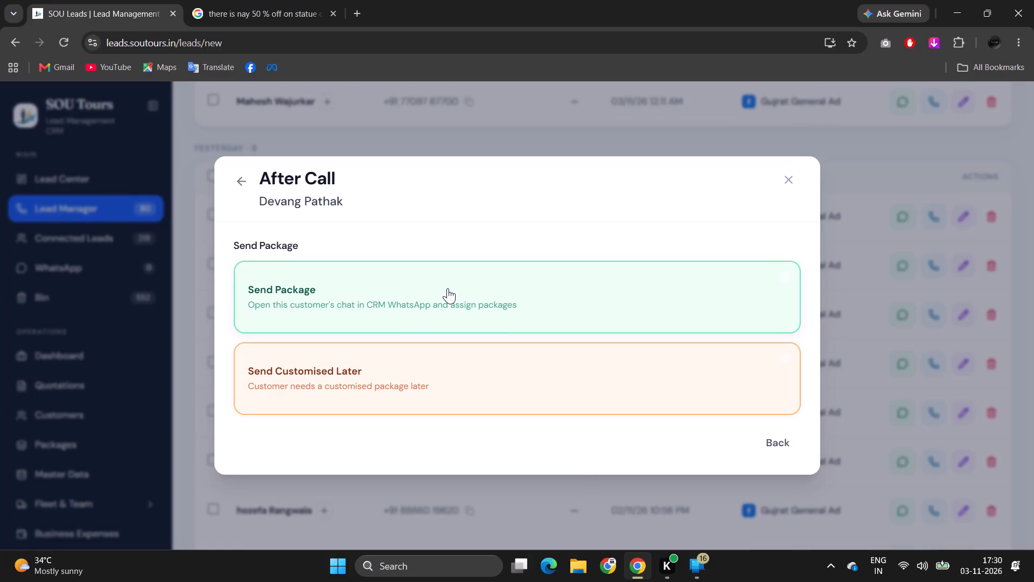
{"action": "left_click", "coordinate": [446, 288]}
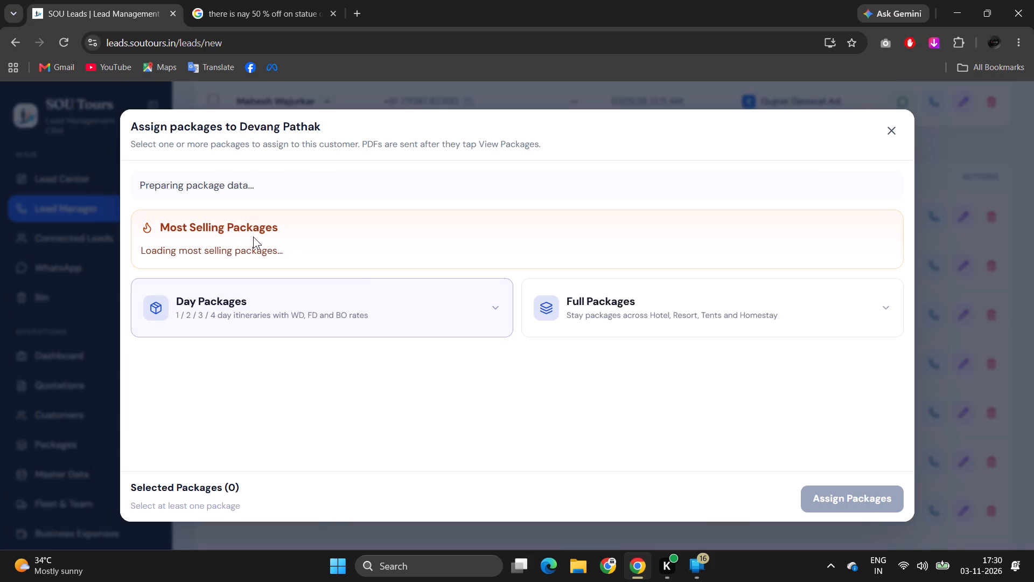
{"action": "left_click", "coordinate": [243, 267]}
{"action": "left_click", "coordinate": [438, 273]}
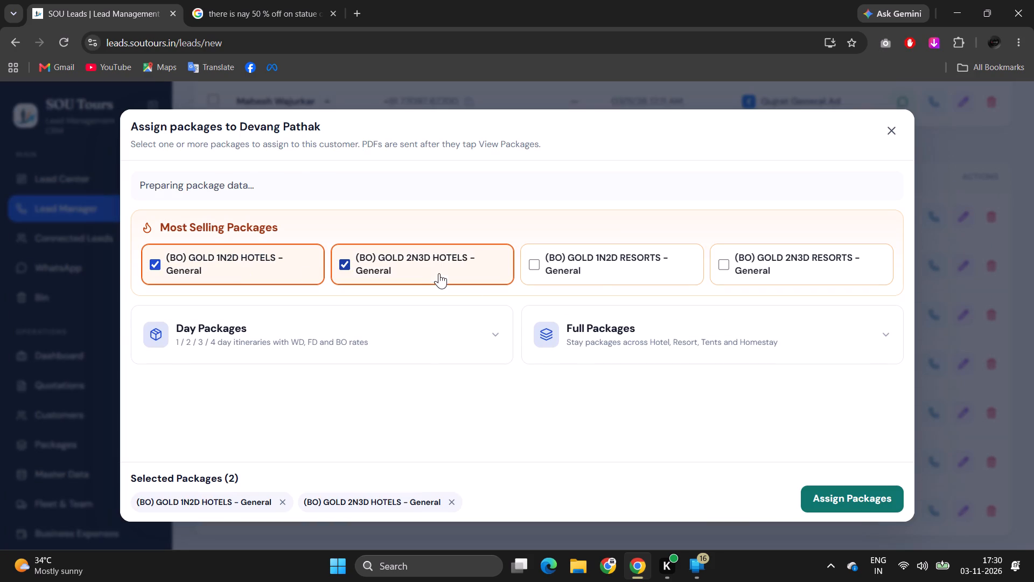
{"action": "left_click", "coordinate": [606, 267]}
{"action": "left_click", "coordinate": [793, 269]}
{"action": "left_click", "coordinate": [762, 221]}
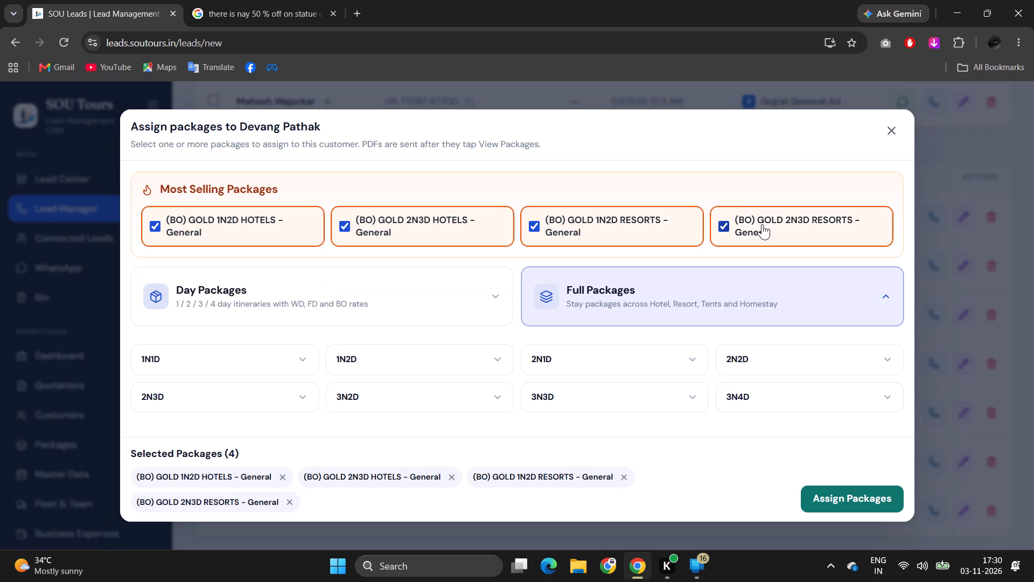
{"action": "left_click", "coordinate": [840, 501]}
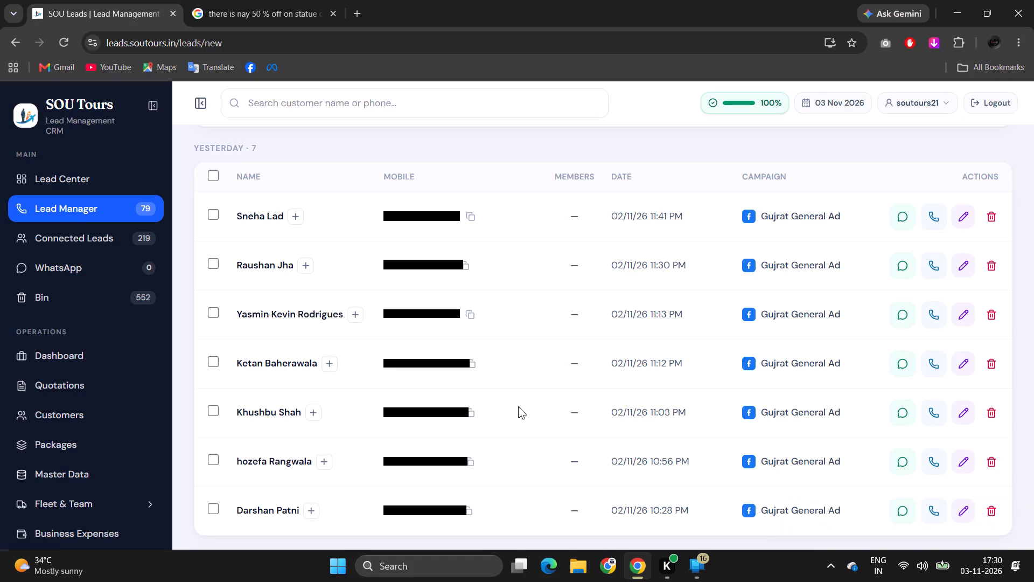
Call yesterday's Gujrat General Ad lead received at 11:41 PM.
{"action": "scroll", "coordinate": [405, 416], "scroll_direction": "up", "scroll_amount": 3}
{"action": "scroll", "coordinate": [406, 419], "scroll_direction": "down", "scroll_amount": 1}
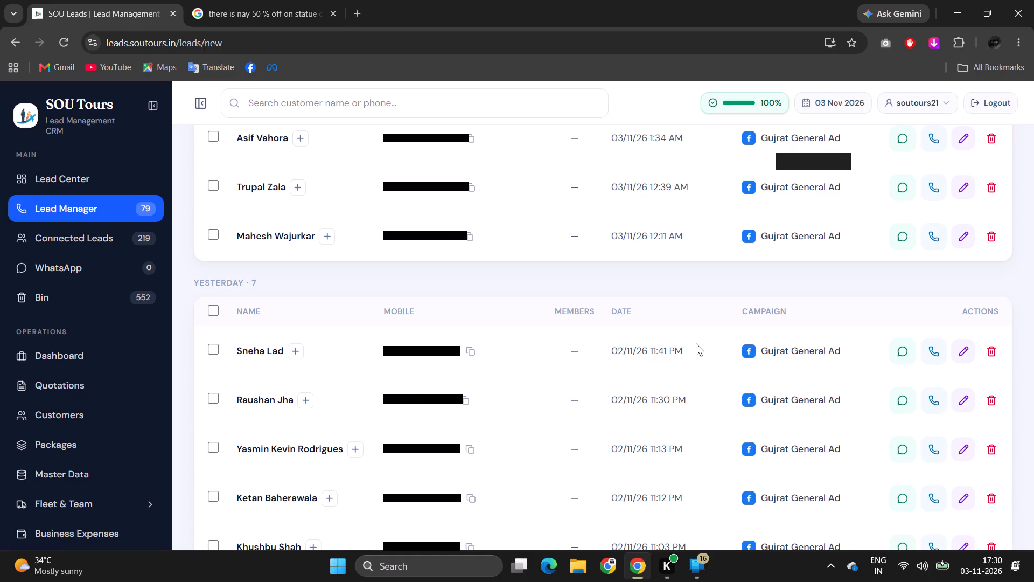
{"action": "key", "text": "minus"}
{"action": "key", "text": "Return"}
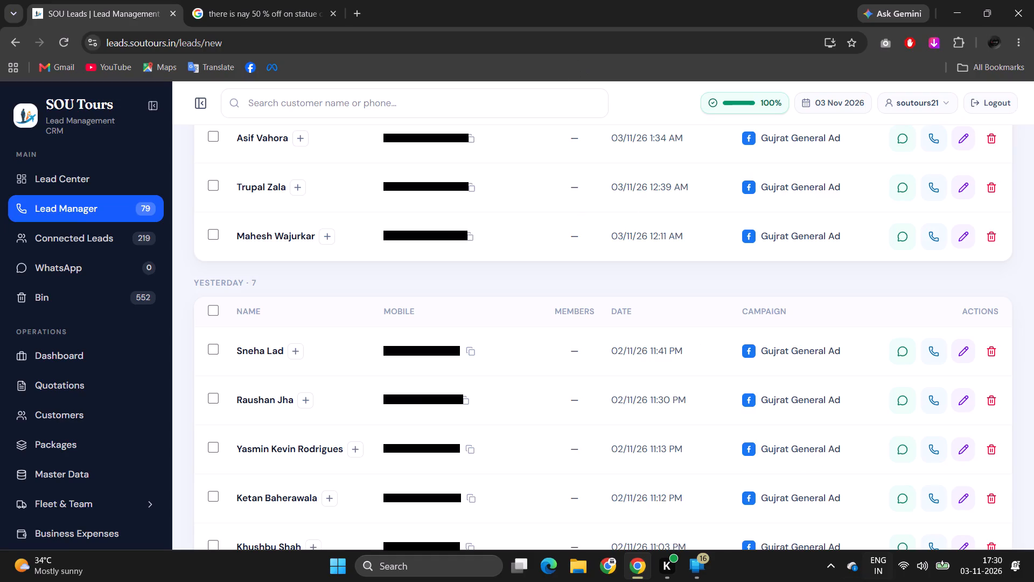
{"action": "left_click", "coordinate": [938, 350]}
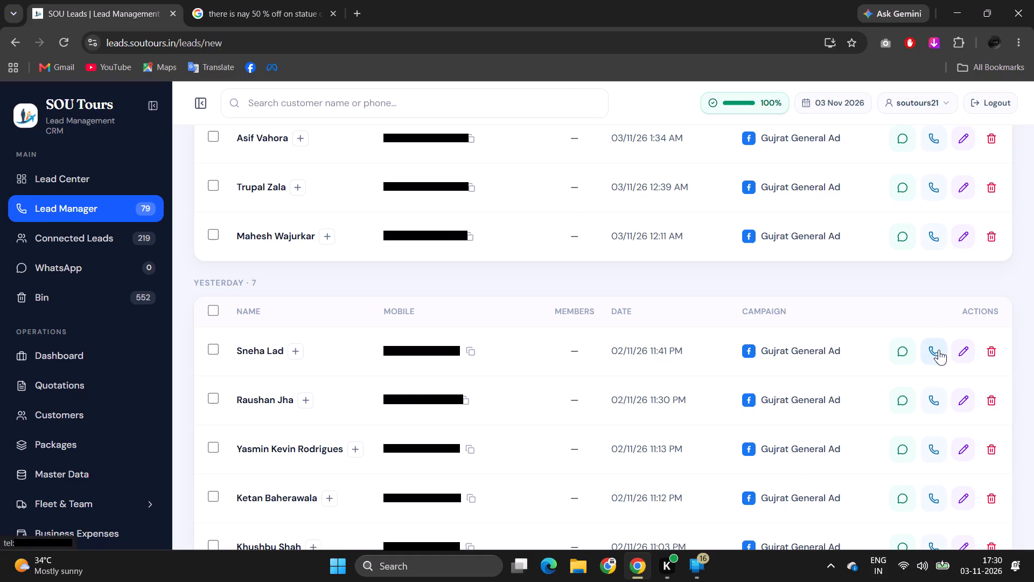
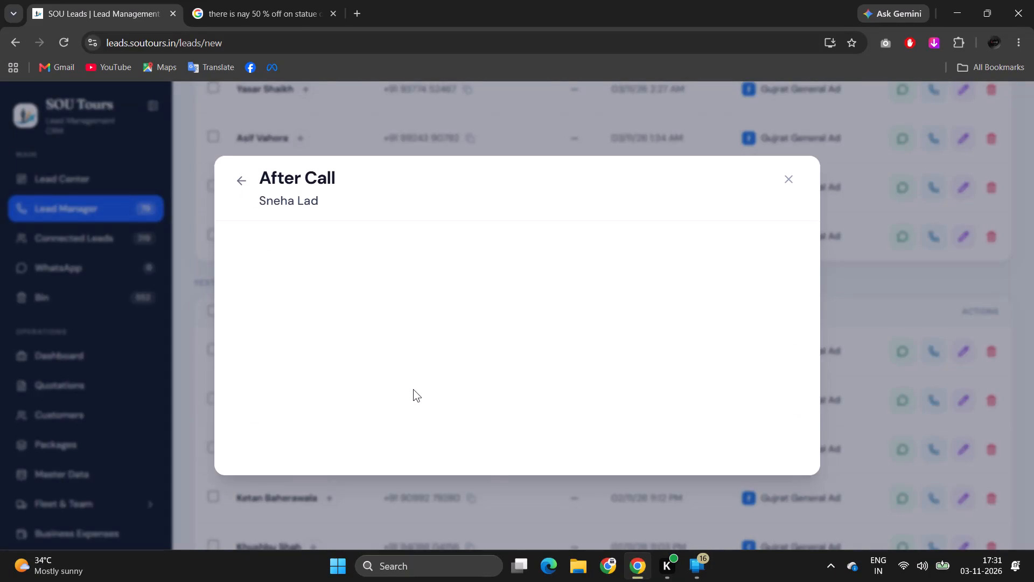
Finish logging the after-call outcome for the Gujrat General Ad lead just called.
{"action": "left_click", "coordinate": [595, 368]}
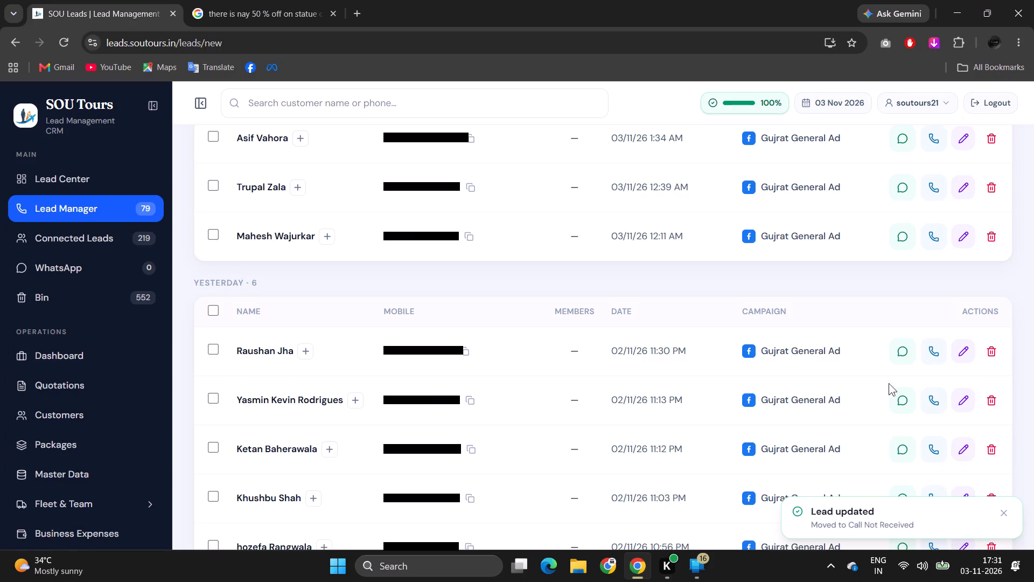
Call yesterday's Gujrat General Ad lead received at 11:30 PM.
{"action": "left_click", "coordinate": [935, 352]}
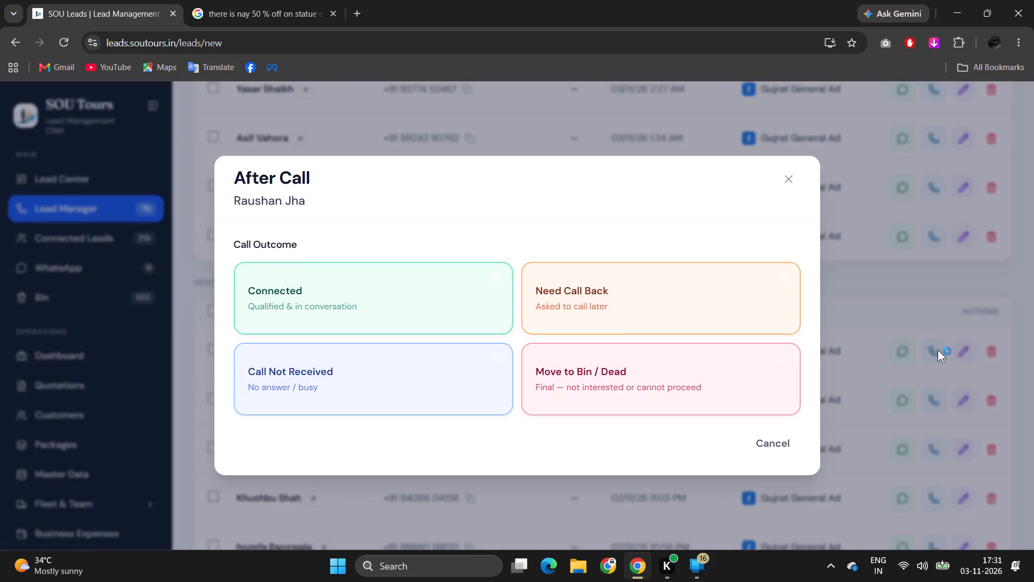
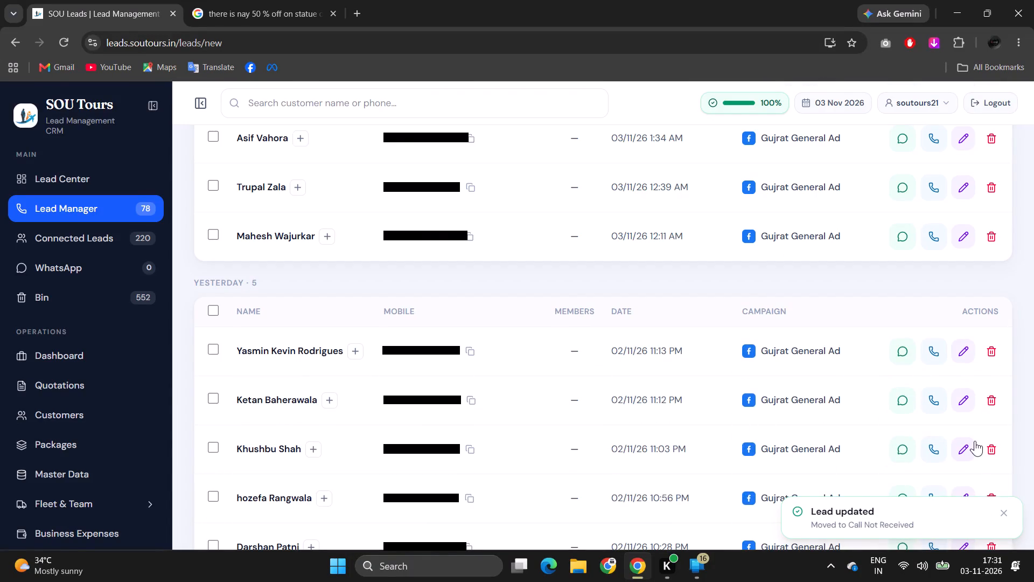
Call yesterday's Gujrat General Ad lead received at 11:13 PM.
{"action": "left_click", "coordinate": [931, 348]}
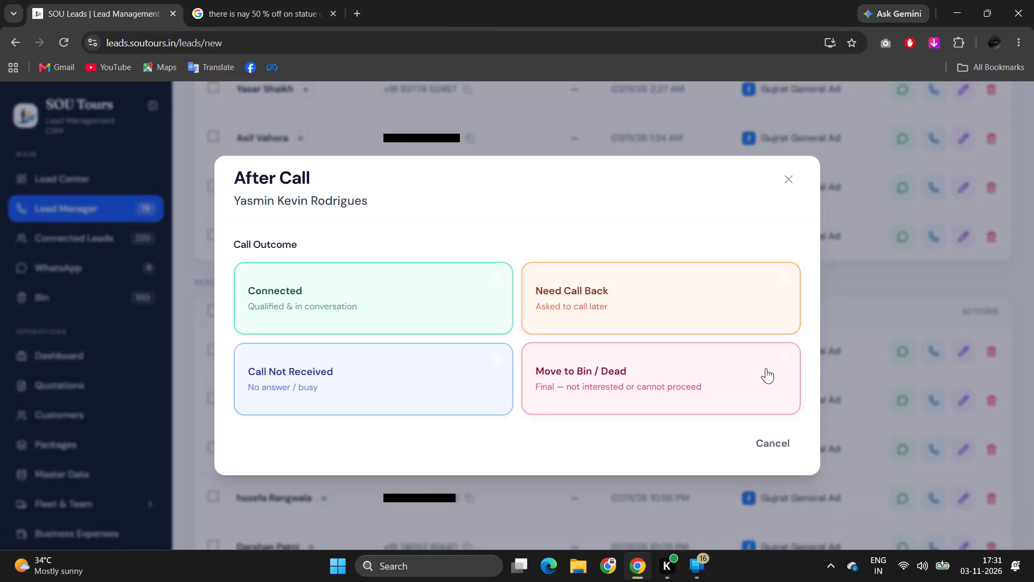
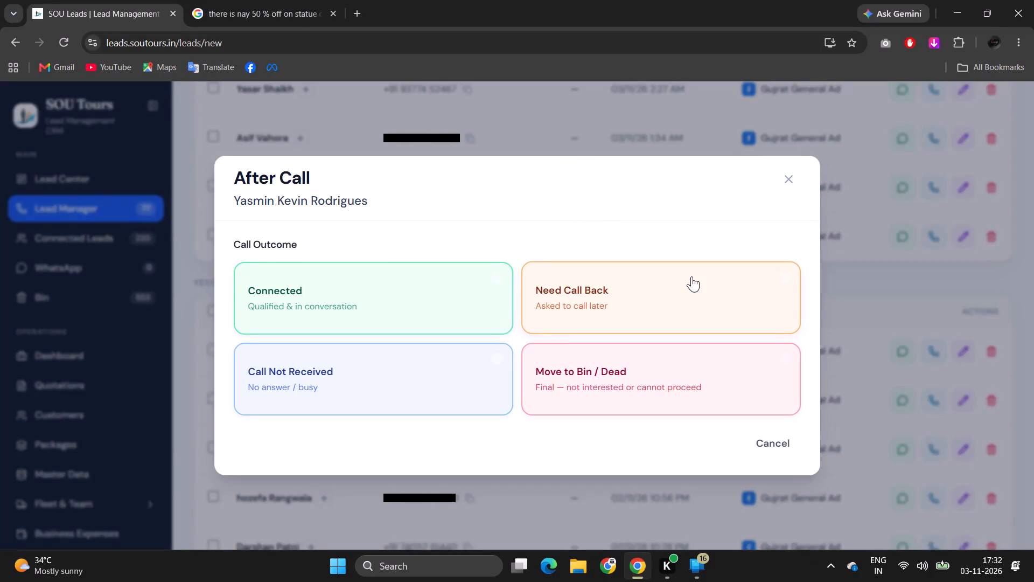
Log the called lead's outcome as Call Not Received and save it without a reminder.
{"action": "left_click", "coordinate": [438, 379]}
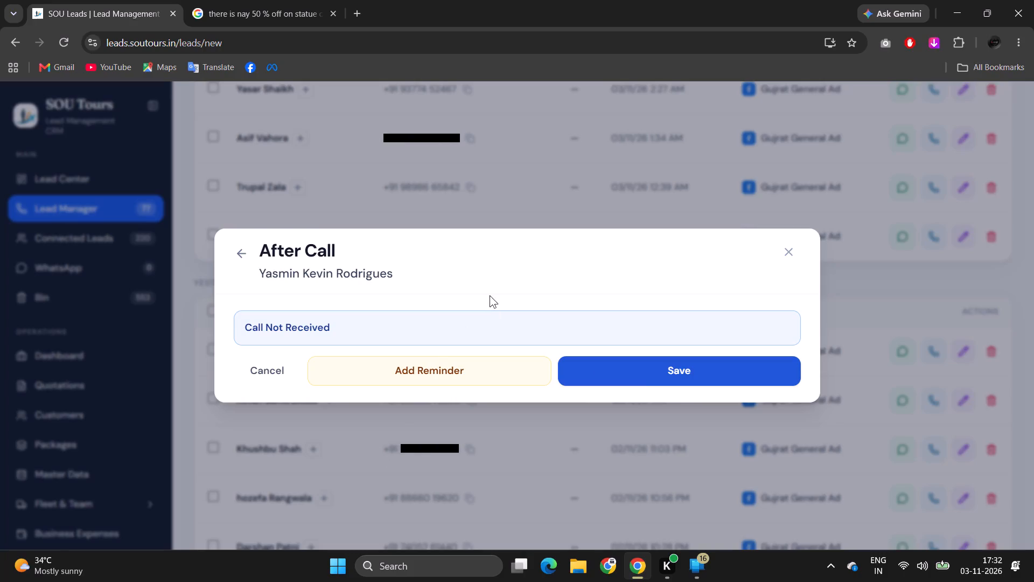
{"action": "left_click", "coordinate": [639, 369]}
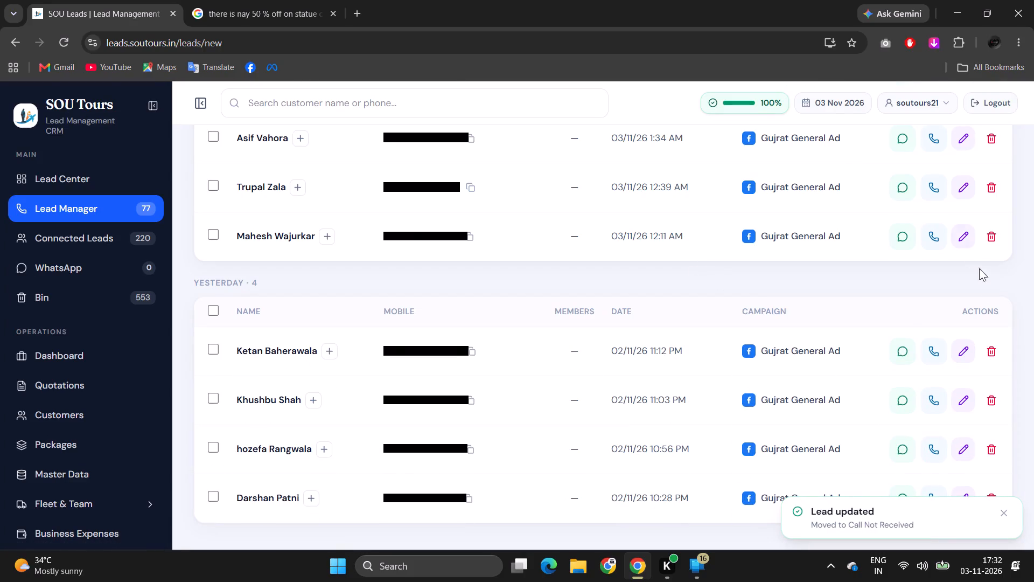
Call yesterday's Gujrat General Ad lead received at 11:12 PM.
{"action": "left_click", "coordinate": [930, 353]}
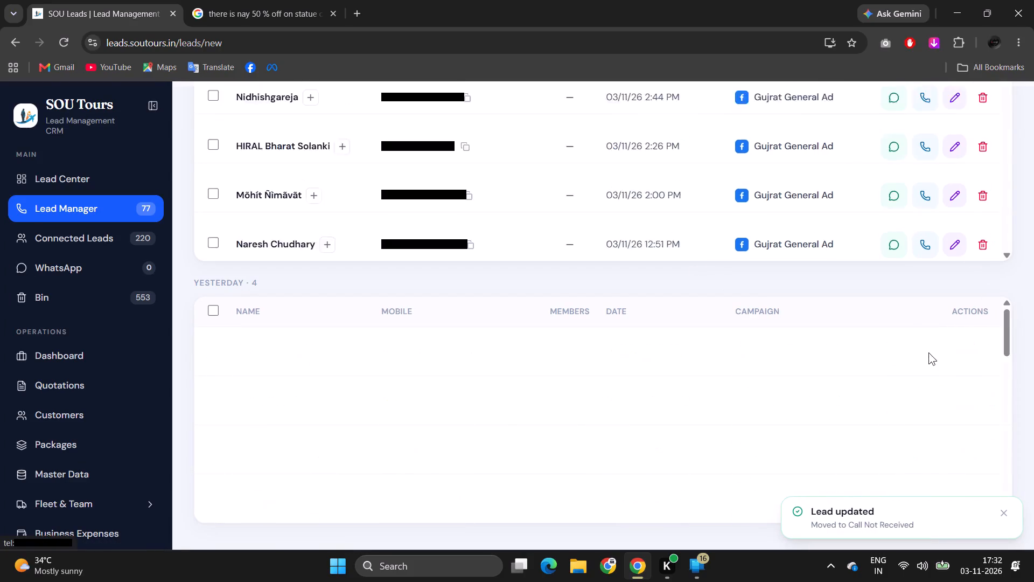
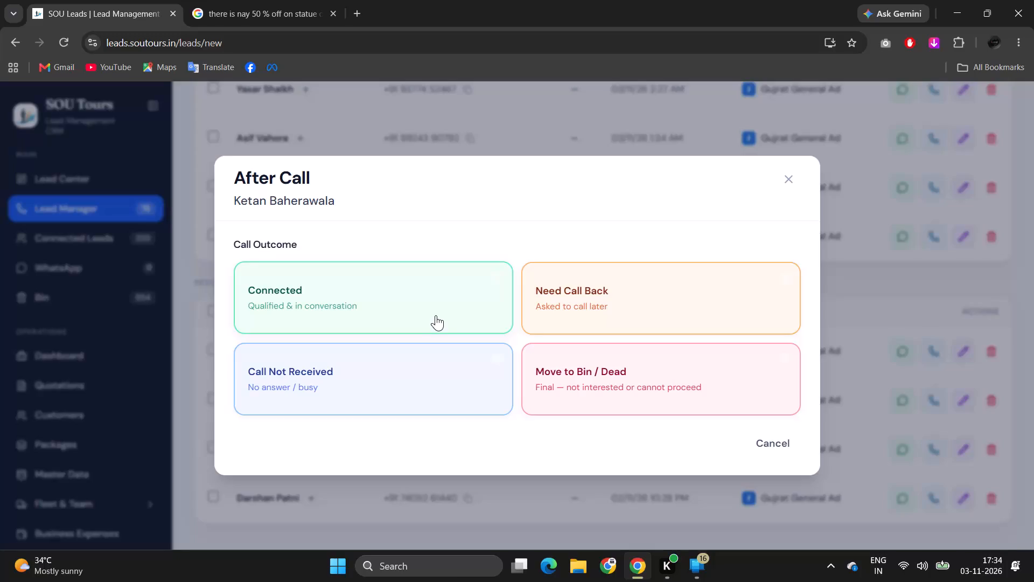
Log the called lead's outcome as Connected, with December as preferred month and 8 adults.
{"action": "left_click", "coordinate": [435, 315]}
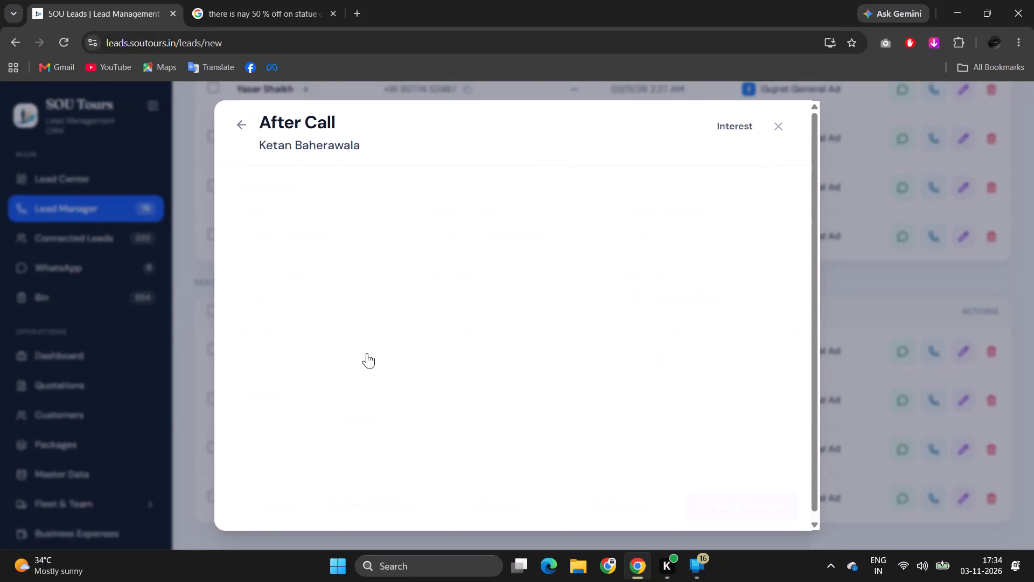
{"action": "left_click", "coordinate": [328, 302]}
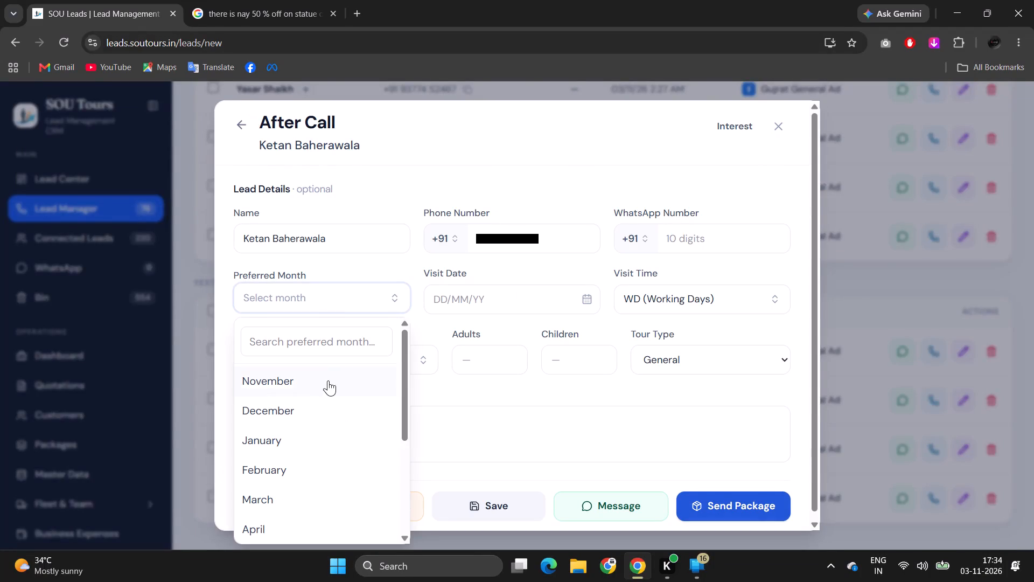
{"action": "left_click", "coordinate": [326, 391]}
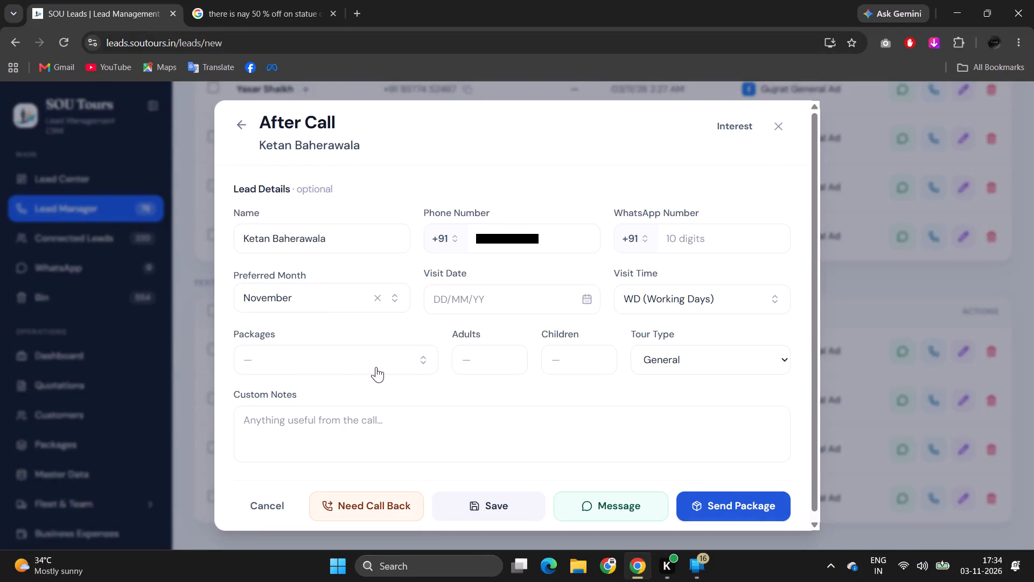
{"action": "left_click", "coordinate": [471, 359]}
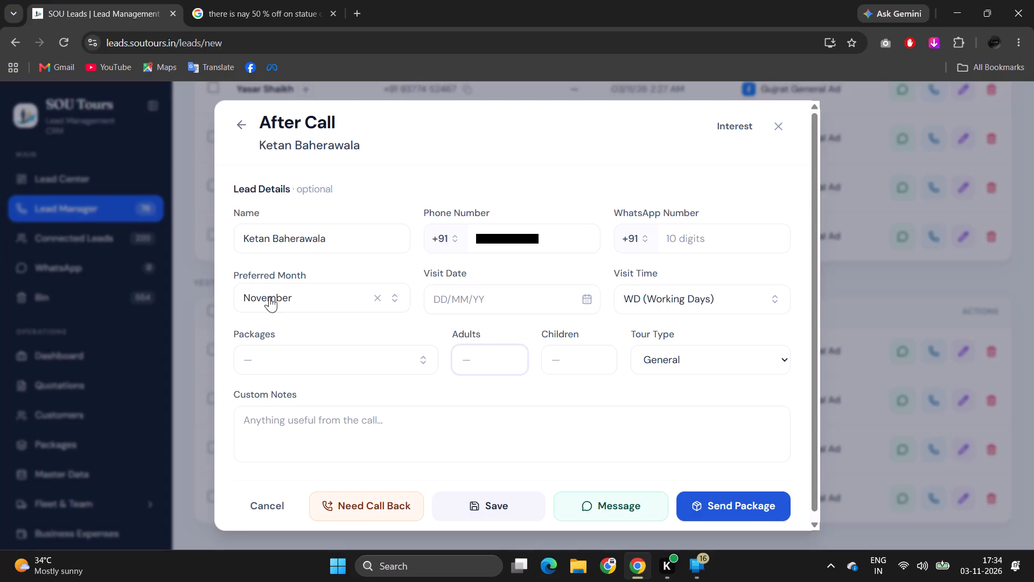
{"action": "left_click", "coordinate": [303, 295]}
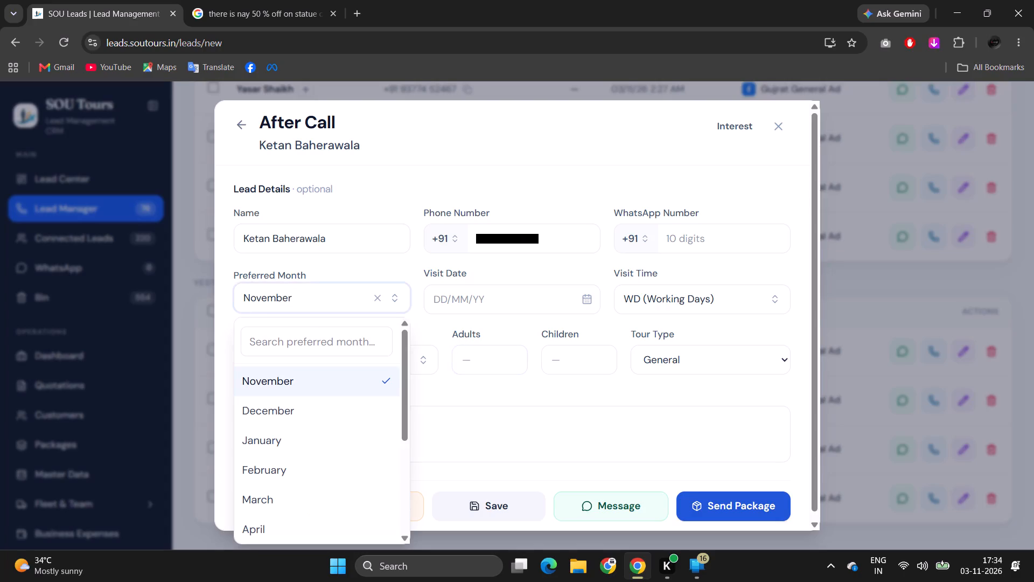
{"action": "left_click", "coordinate": [329, 415]}
{"action": "left_click", "coordinate": [487, 359]}
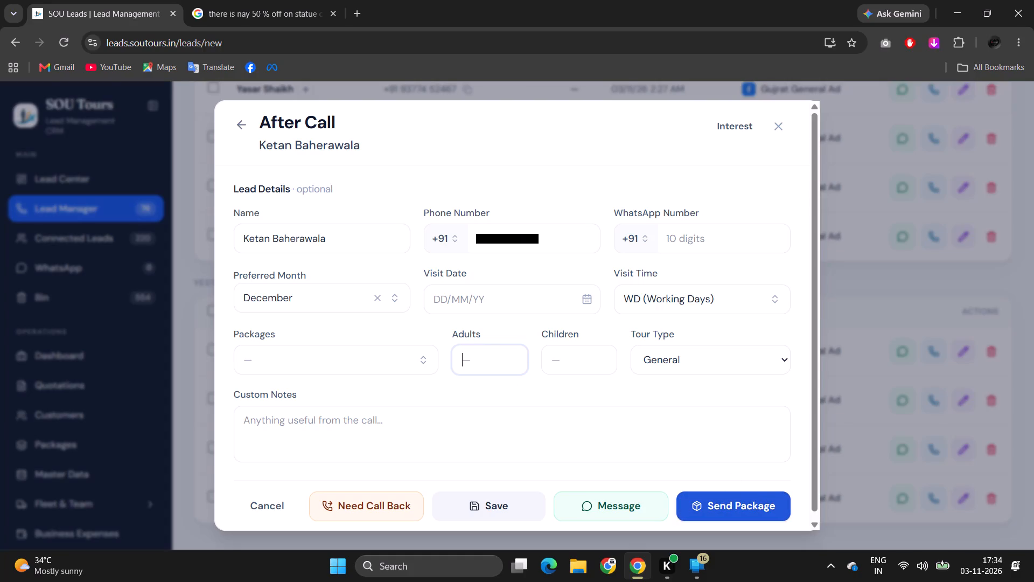
{"action": "key", "text": "8"}
Send the lead the four most selling general packages: BO Gold 1N2D and 2N3D, in both Hotels and Resorts.
{"action": "left_click", "coordinate": [708, 503]}
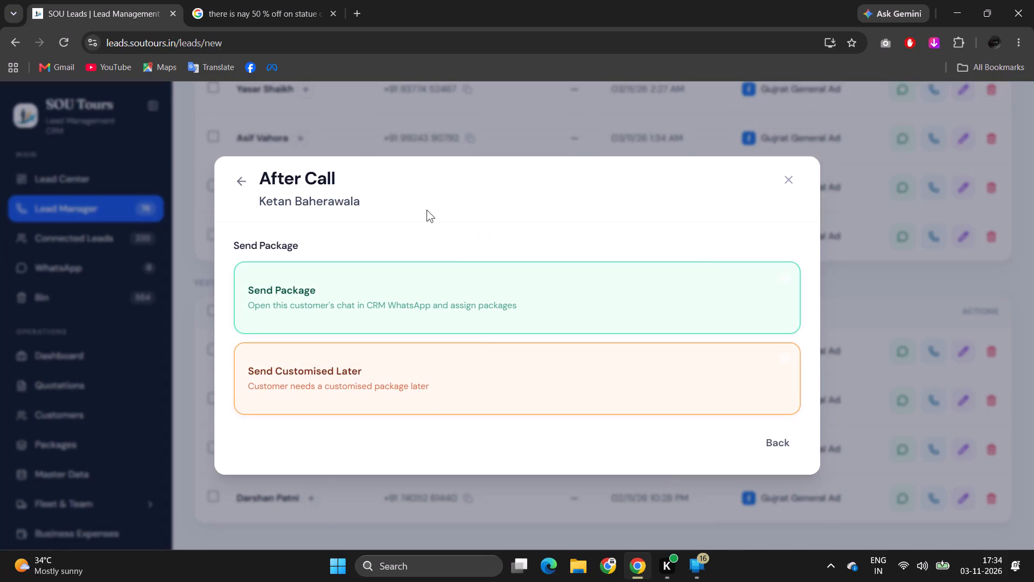
{"action": "left_click", "coordinate": [478, 302]}
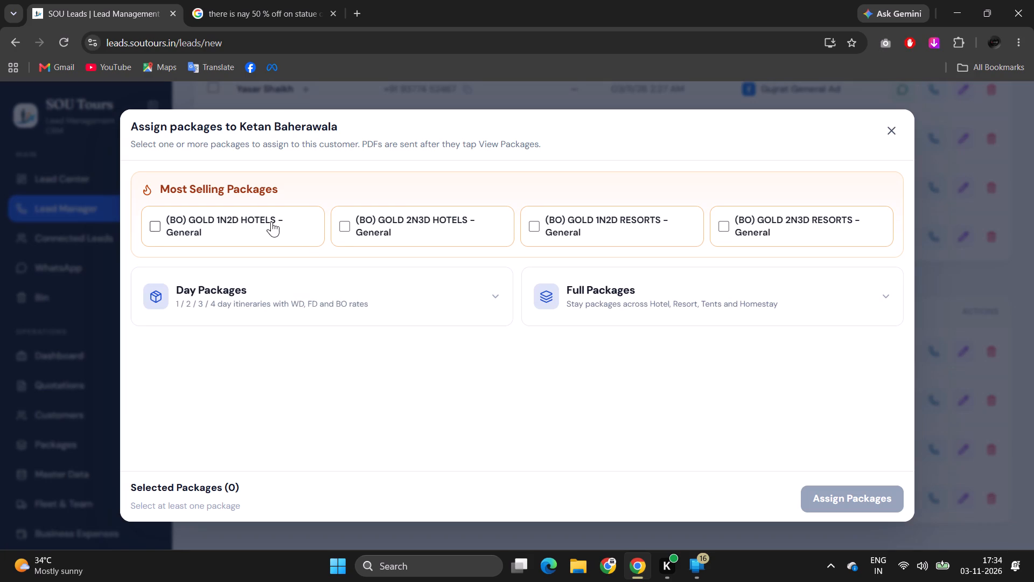
{"action": "left_click", "coordinate": [269, 224]}
{"action": "left_click", "coordinate": [484, 223]}
{"action": "left_click", "coordinate": [638, 224]}
{"action": "left_click", "coordinate": [764, 222]}
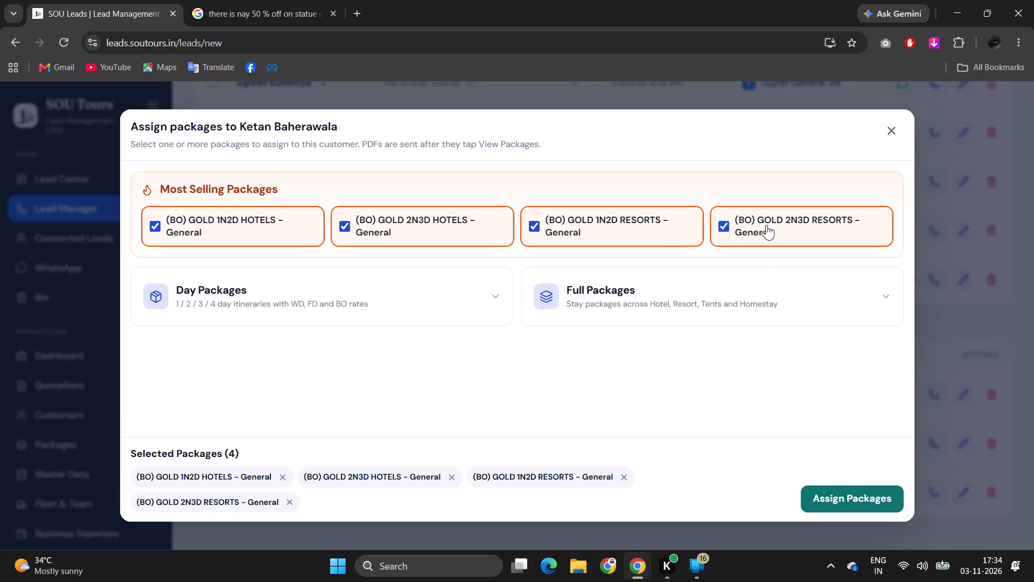
{"action": "left_click", "coordinate": [882, 495]}
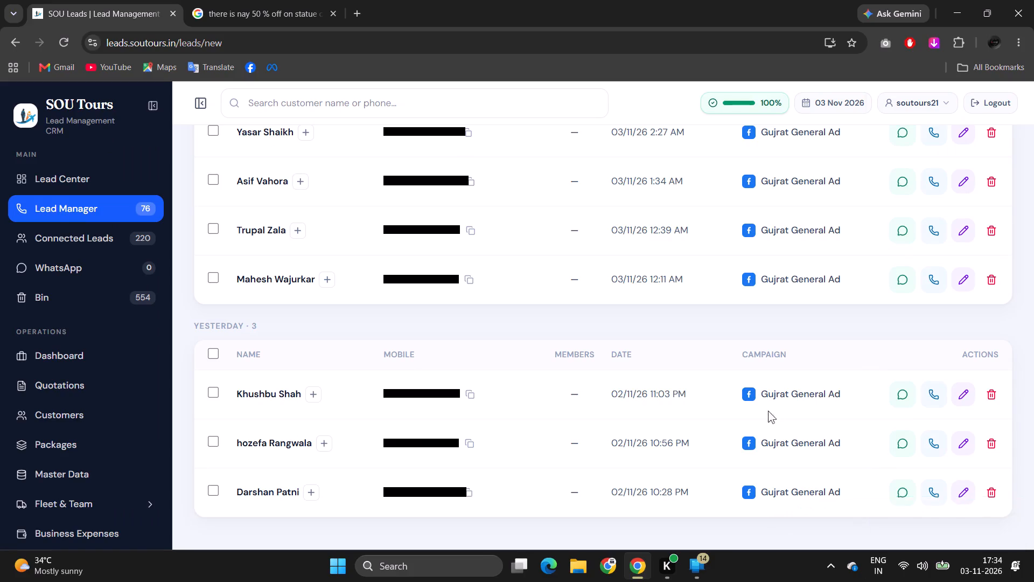
Call yesterday's Gujrat General Ad lead received at 11:03 PM.
{"action": "left_click", "coordinate": [934, 399]}
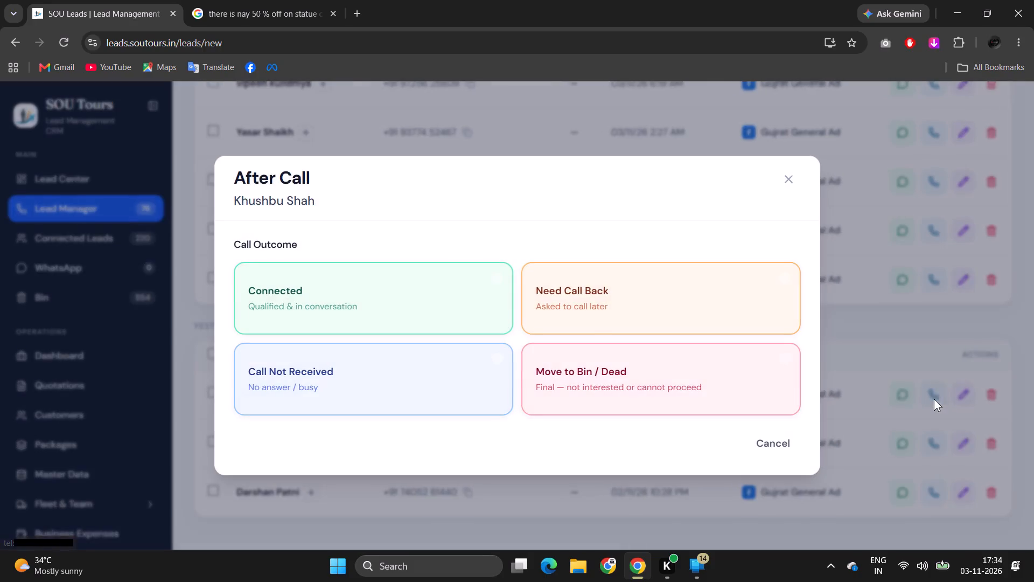
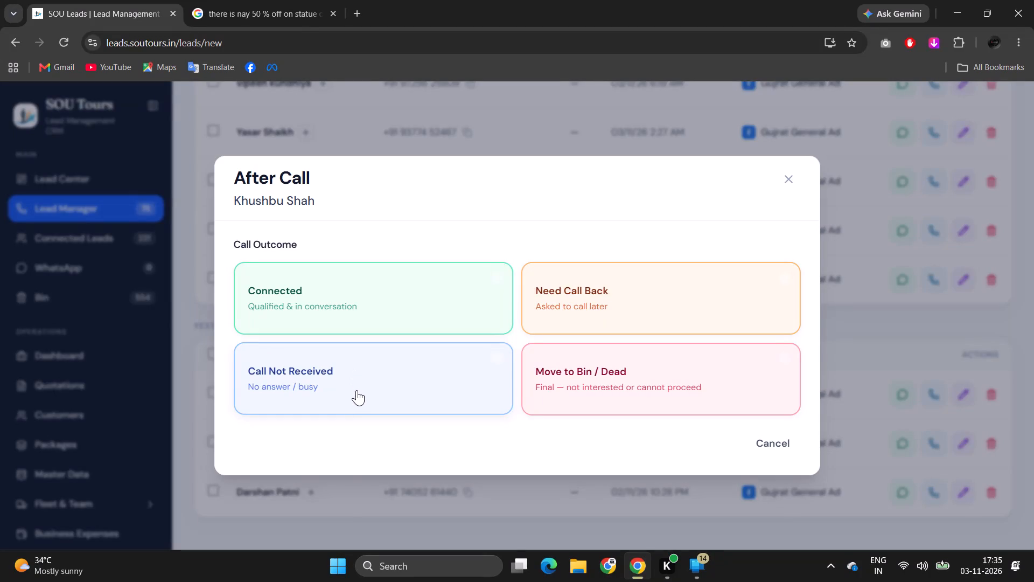
Log the called lead's outcome as Call Not Received and save it.
{"action": "left_click", "coordinate": [355, 390]}
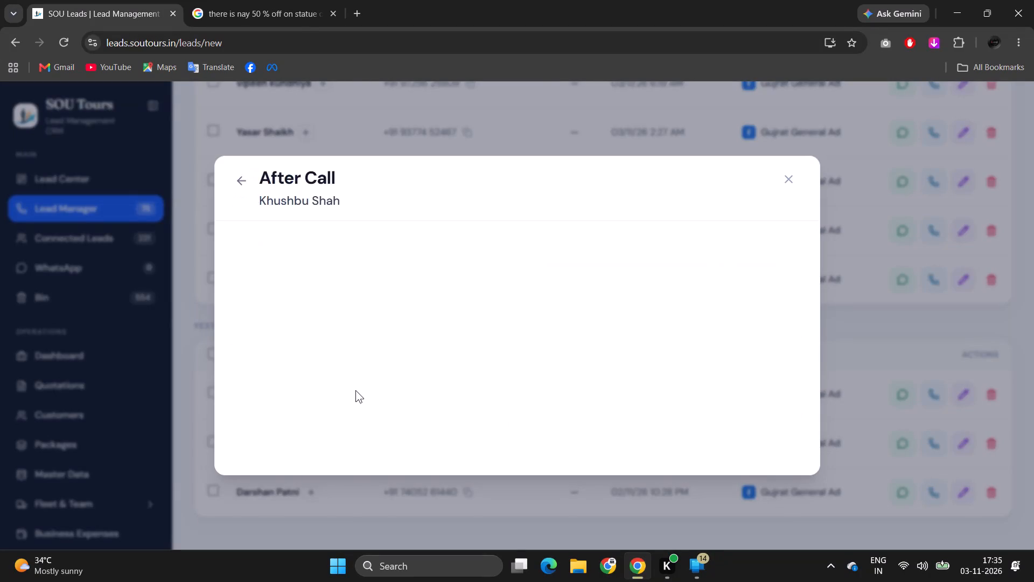
{"action": "left_click", "coordinate": [618, 368]}
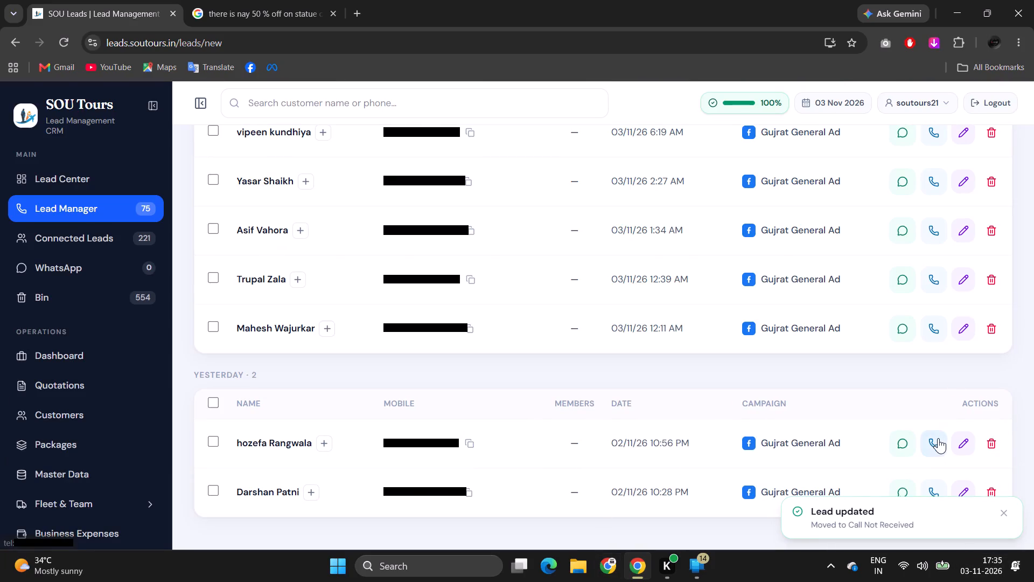
Call yesterday's Gujrat General Ad lead received at 10:56 PM.
{"action": "left_click", "coordinate": [937, 438]}
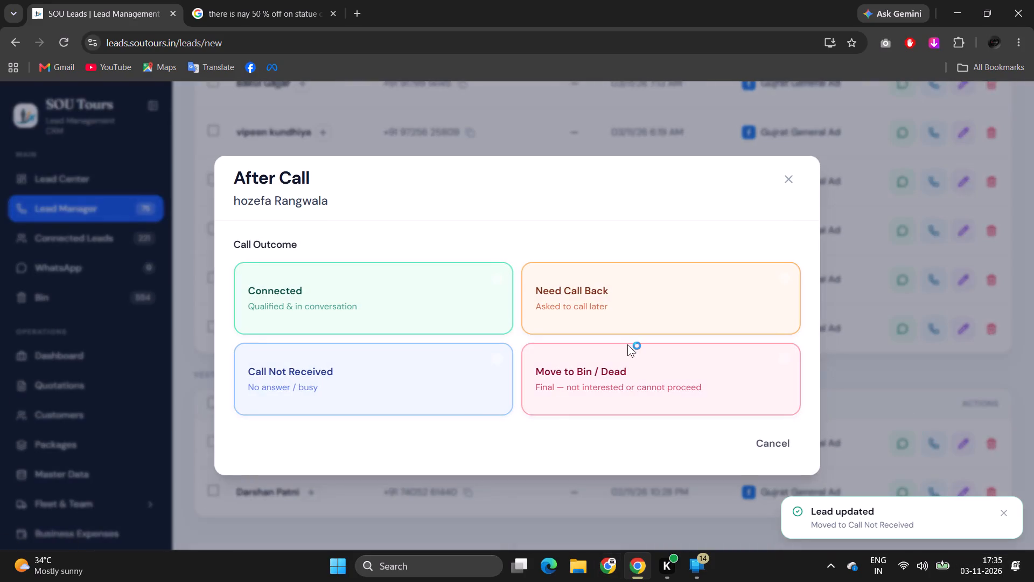
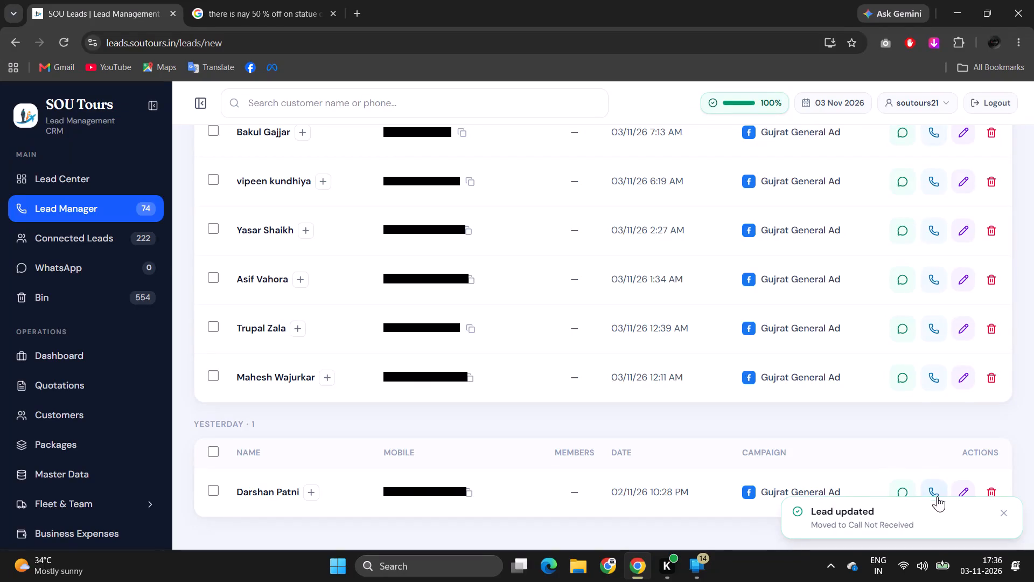
Call yesterday's remaining Gujrat General Ad lead received at 10:28 PM.
{"action": "left_click", "coordinate": [937, 497]}
{"action": "left_click", "coordinate": [934, 485]}
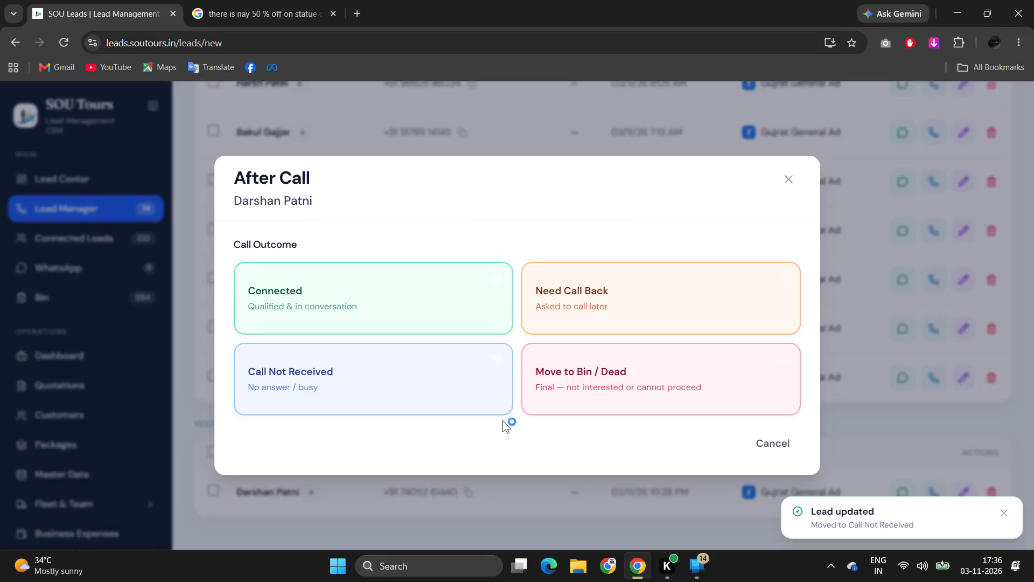
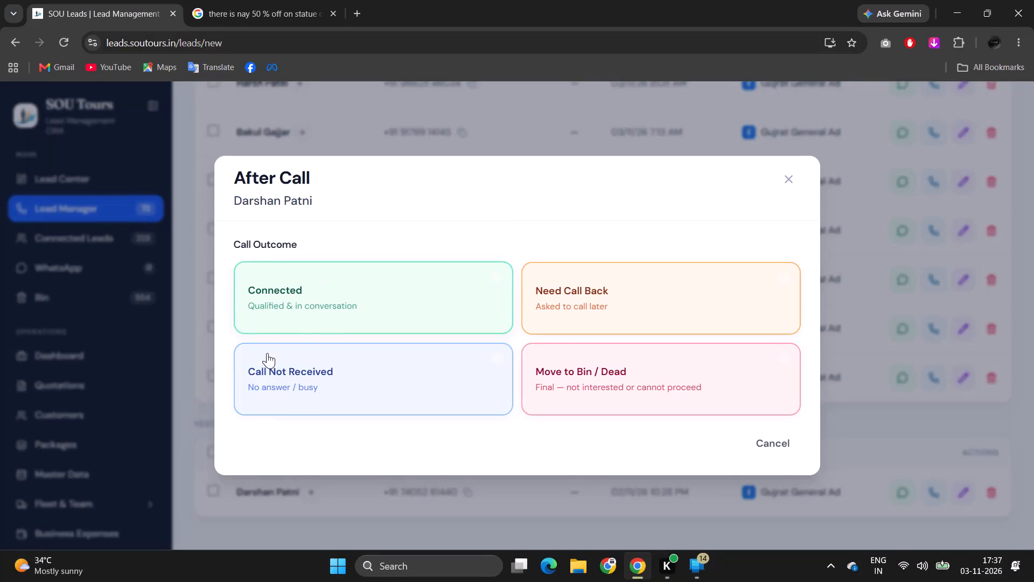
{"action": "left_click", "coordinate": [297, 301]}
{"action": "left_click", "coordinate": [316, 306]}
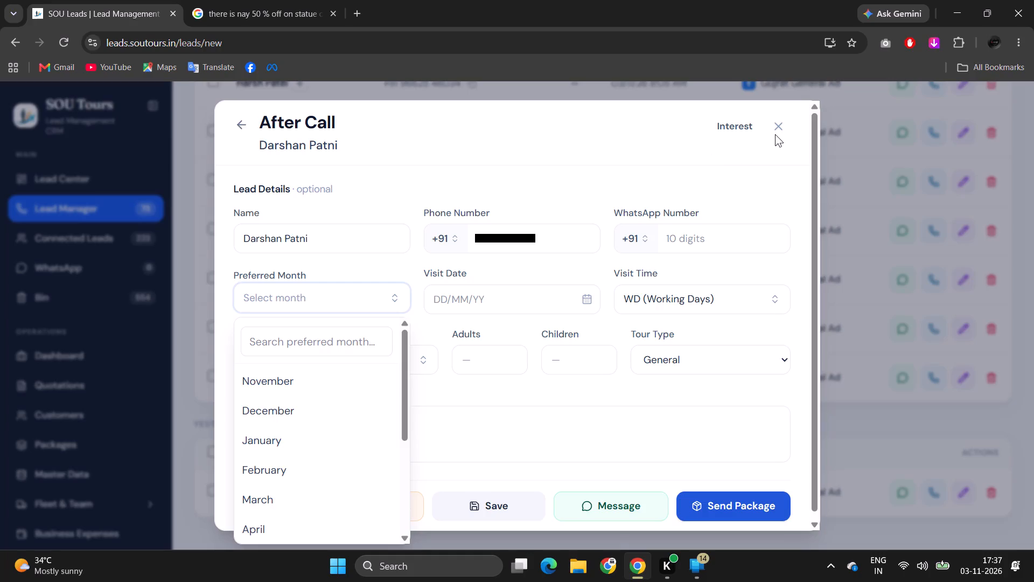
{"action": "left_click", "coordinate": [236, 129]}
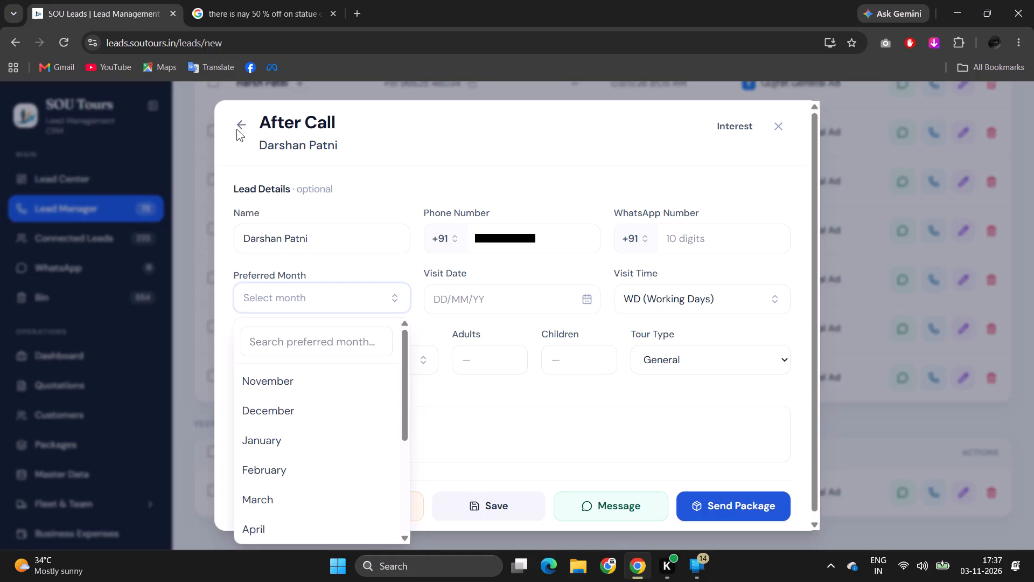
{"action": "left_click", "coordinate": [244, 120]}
Log yesterday's 10:28 PM Gujrat General Ad lead as Need Call Back with a 2 Hours callback timeline.
{"action": "left_click", "coordinate": [644, 315]}
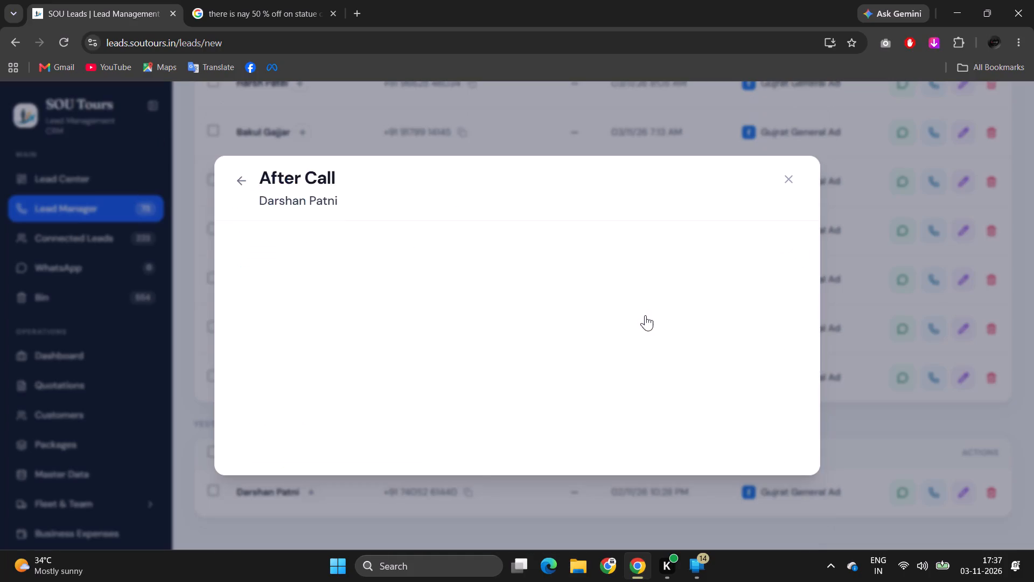
{"action": "left_click", "coordinate": [642, 338]}
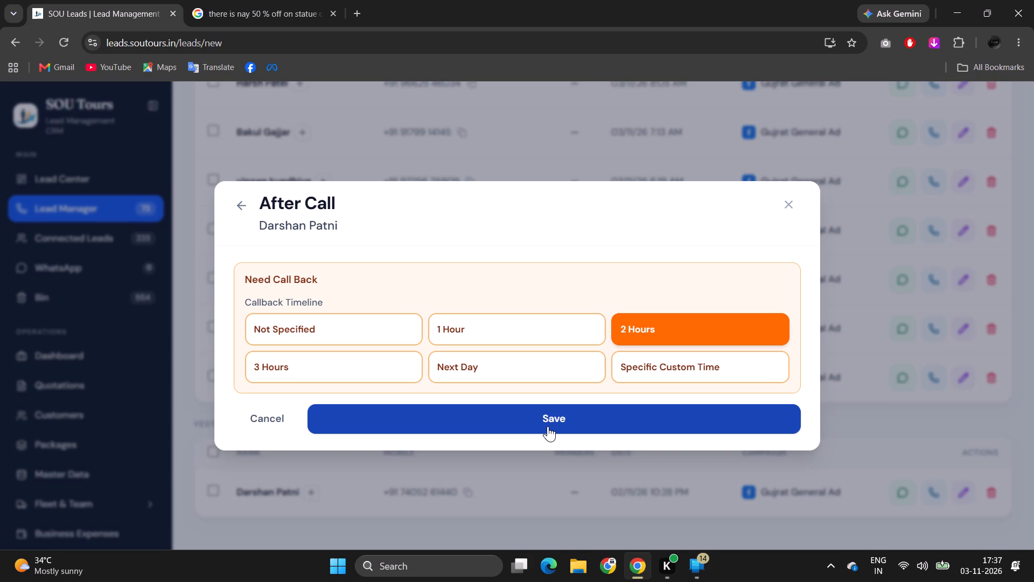
{"action": "left_click", "coordinate": [547, 426]}
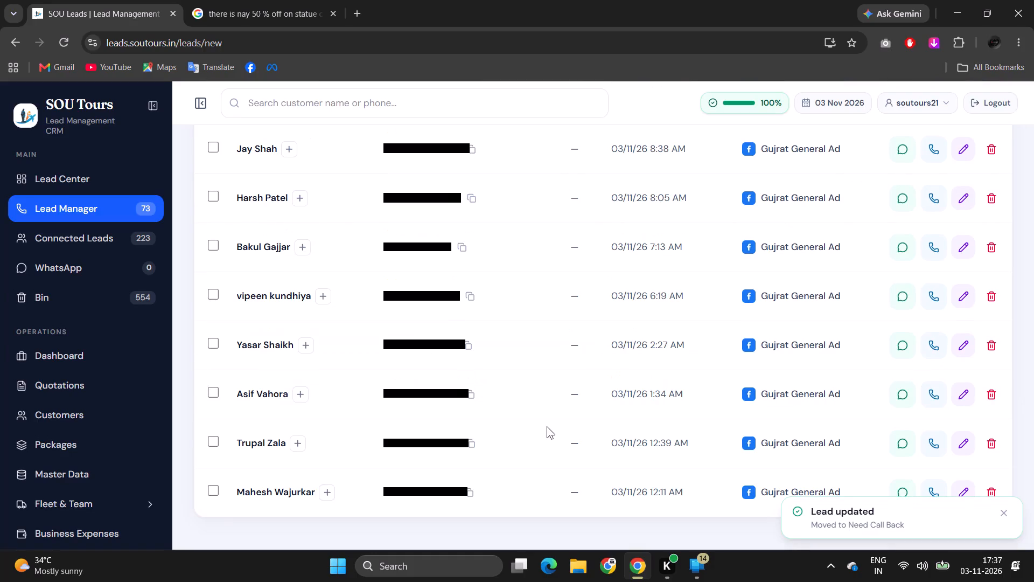
Call today's oldest Gujrat General Ad lead, received at 12:11 AM, from the end of the new leads list.
{"action": "scroll", "coordinate": [476, 365], "scroll_direction": "up", "scroll_amount": 18}
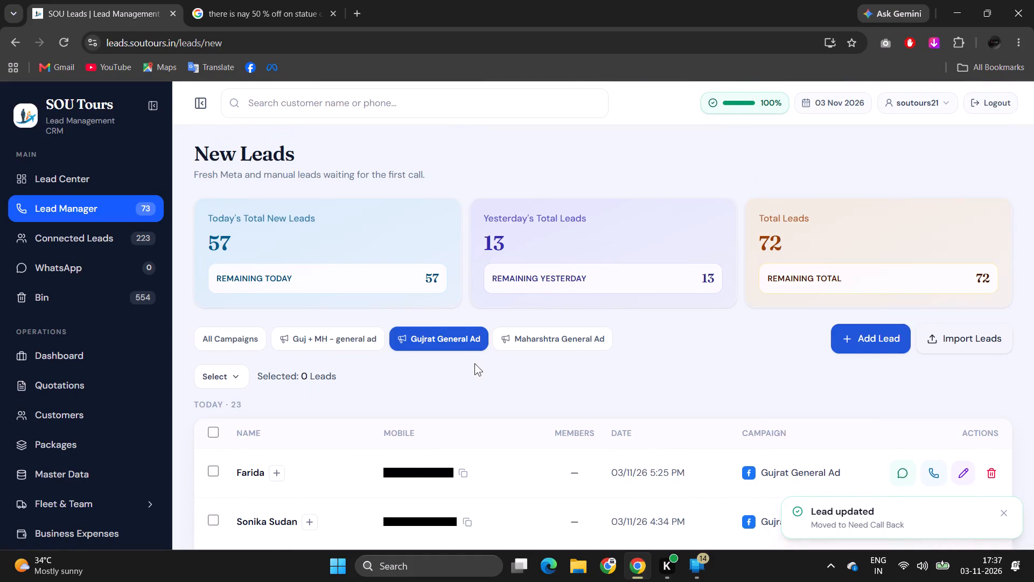
{"action": "scroll", "coordinate": [714, 449], "scroll_direction": "down", "scroll_amount": 2}
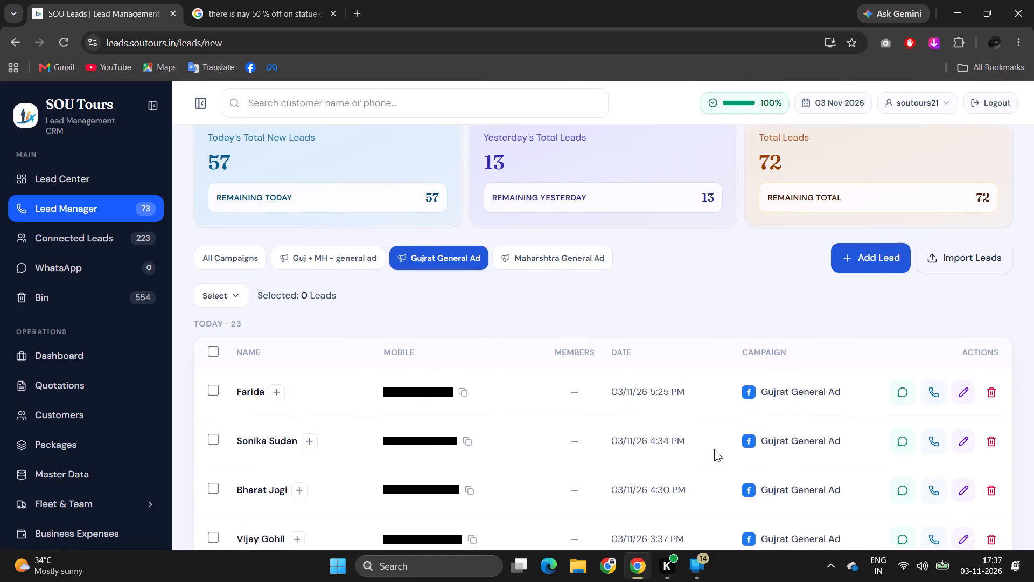
{"action": "scroll", "coordinate": [714, 449], "scroll_direction": "down", "scroll_amount": 2}
{"action": "scroll", "coordinate": [714, 449], "scroll_direction": "up", "scroll_amount": 1}
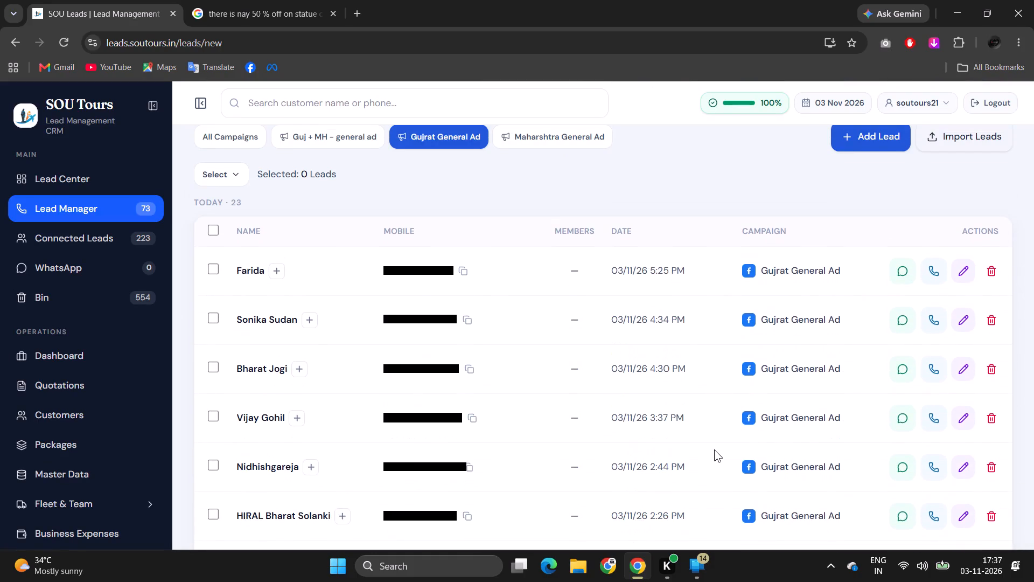
{"action": "scroll", "coordinate": [714, 449], "scroll_direction": "down", "scroll_amount": 10}
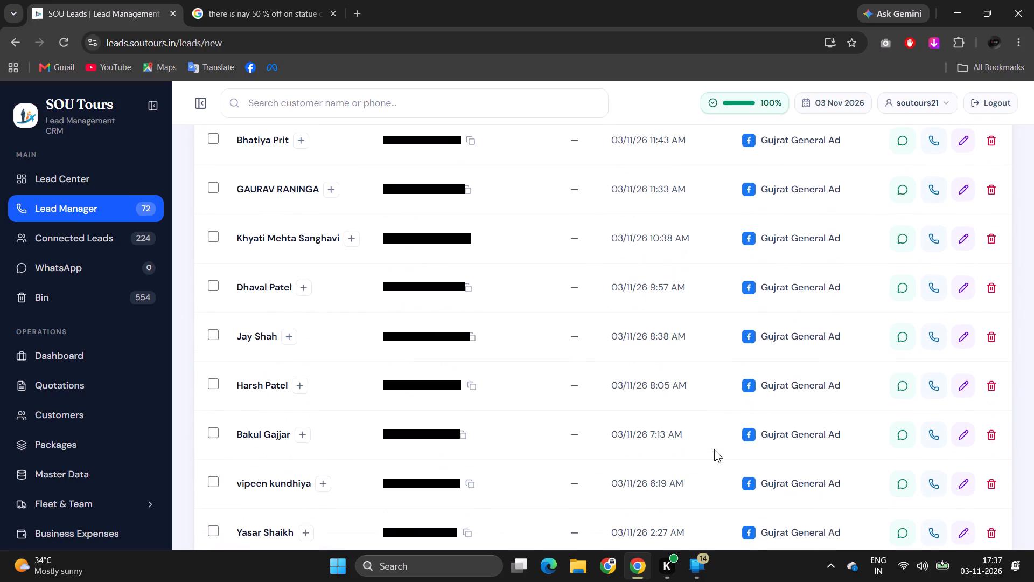
{"action": "scroll", "coordinate": [714, 449], "scroll_direction": "down", "scroll_amount": 7}
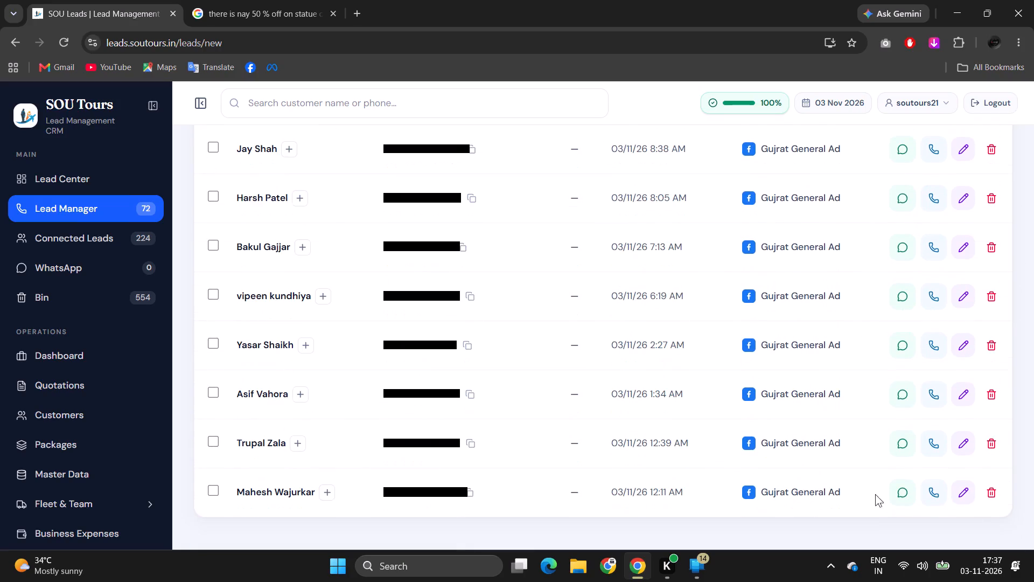
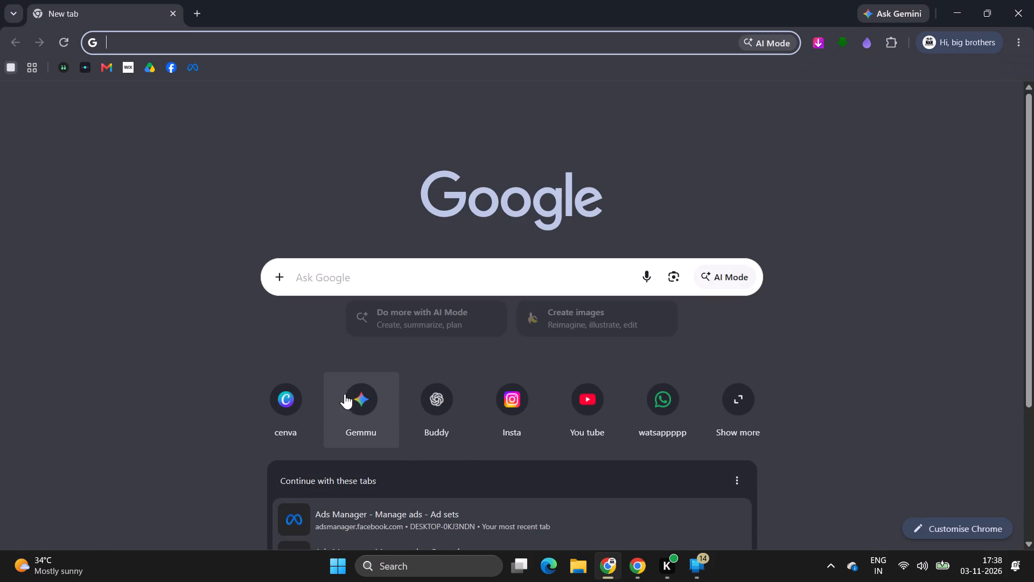
Open Canva from the new tab page's saved shortcuts.
{"action": "left_click", "coordinate": [322, 420]}
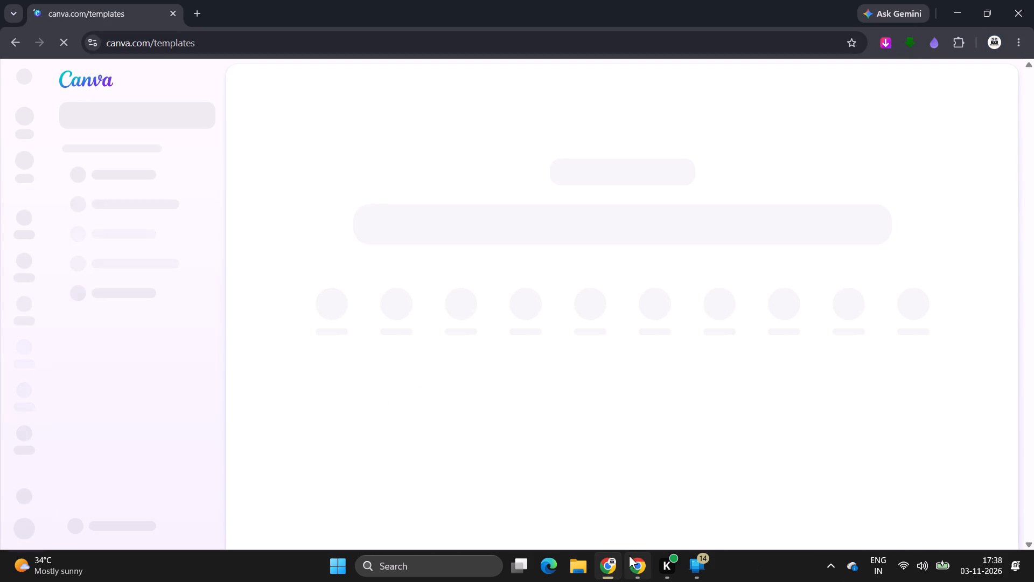
Switch to the other Chrome window, which holds the SOU Leads, WhatsApp Web, Canva and ChatGPT pages.
{"action": "left_click", "coordinate": [616, 565]}
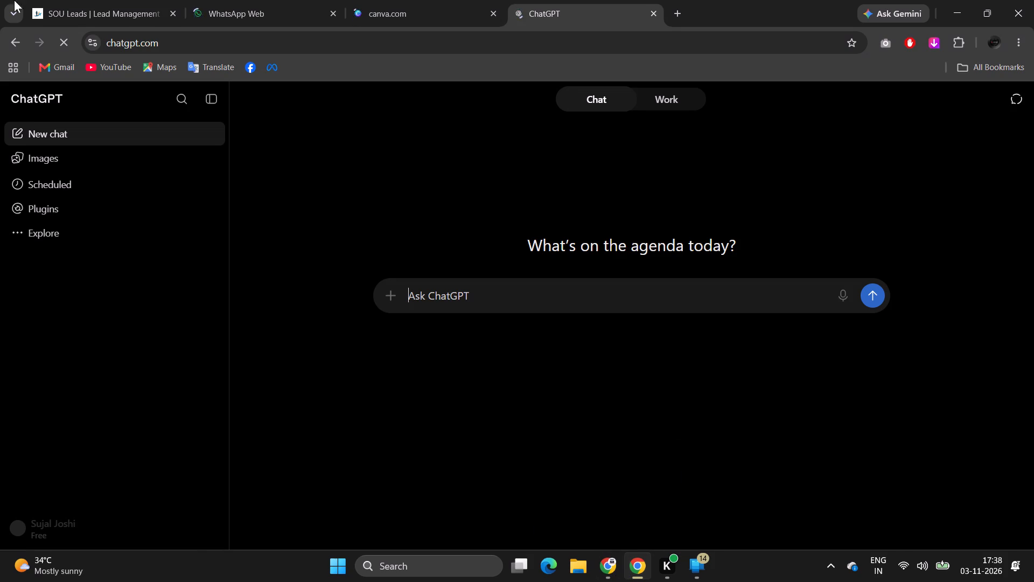
Return to the SOU Tours CRM and log the 12:11 AM Gujrat General Ad lead as Call Not Received.
{"action": "left_click", "coordinate": [120, 0]}
{"action": "left_click", "coordinate": [402, 415]}
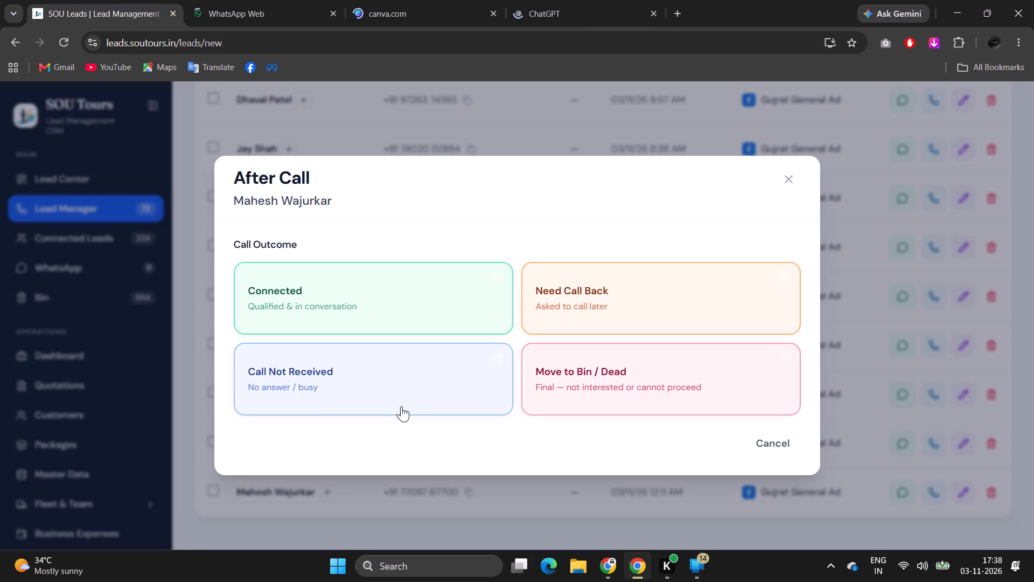
{"action": "left_click", "coordinate": [371, 363]}
{"action": "left_click", "coordinate": [679, 361]}
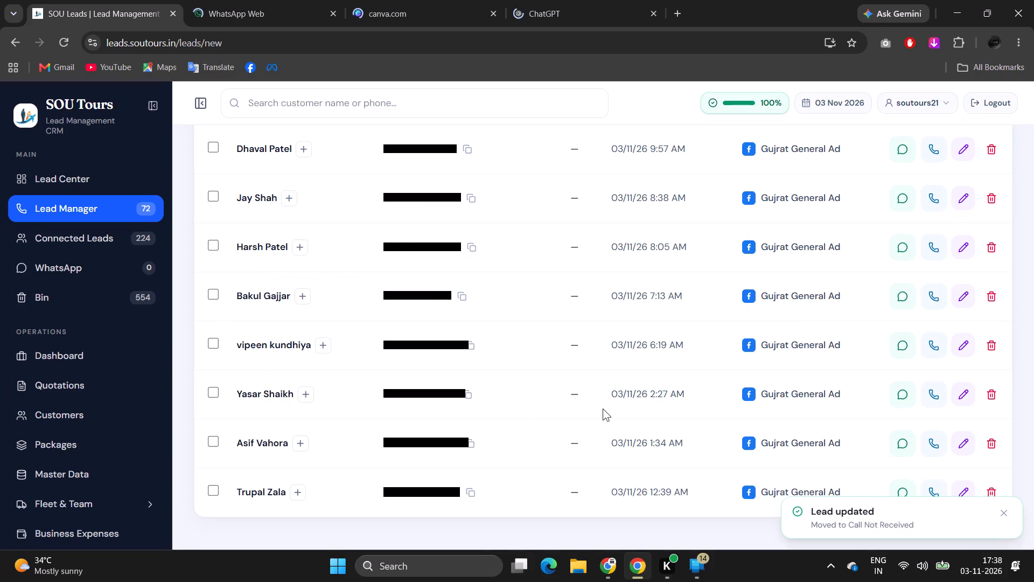
Call the 03/11/26 12:39 AM Gujrat General Ad lead in the last row of the list.
{"action": "scroll", "coordinate": [358, 423], "scroll_direction": "down", "scroll_amount": 1}
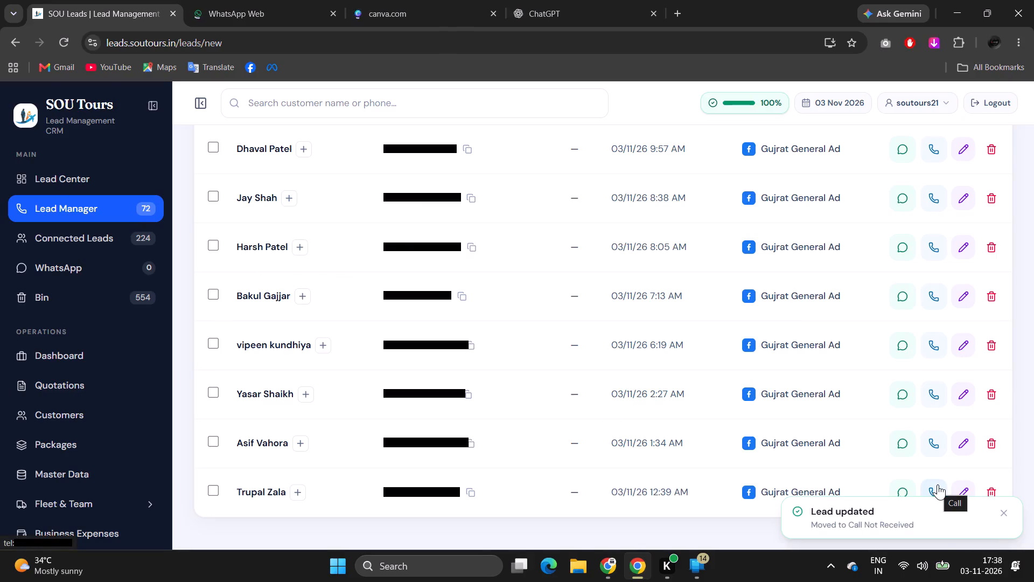
{"action": "left_click", "coordinate": [937, 484]}
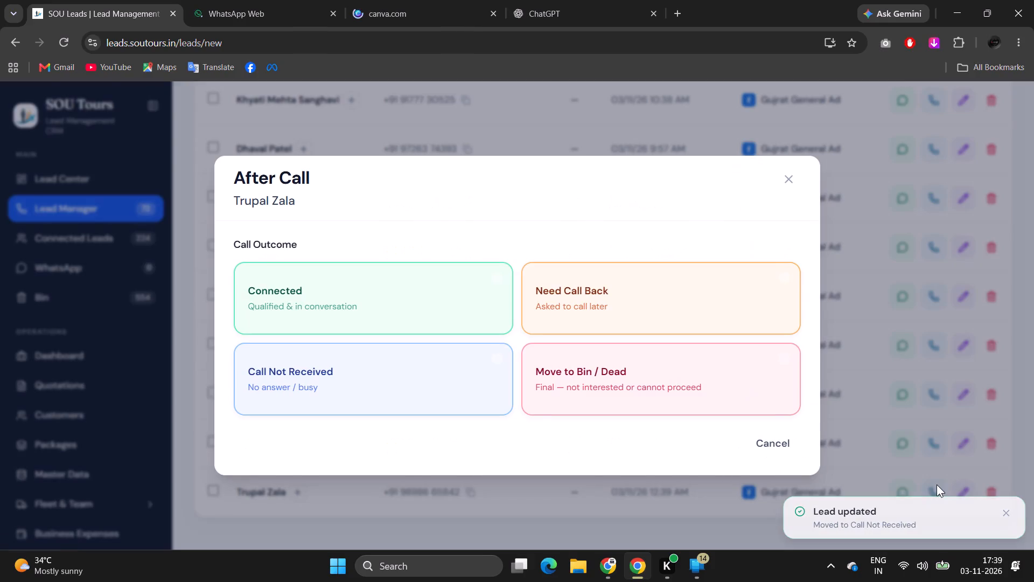
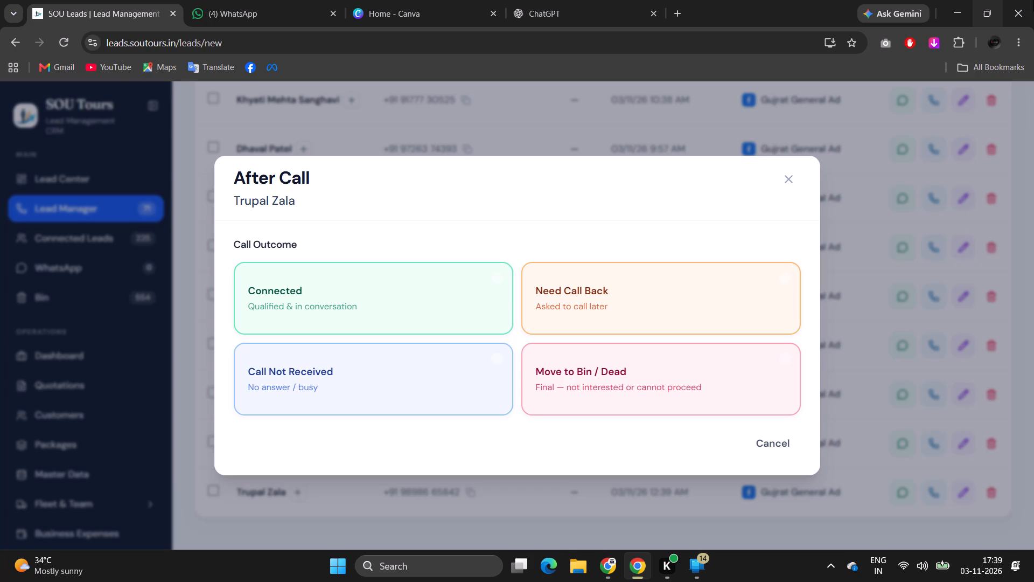
Log the 03/11/26 12:39 AM Gujrat General Ad lead as Call Not Received without adding a reminder.
{"action": "left_click", "coordinate": [410, 356]}
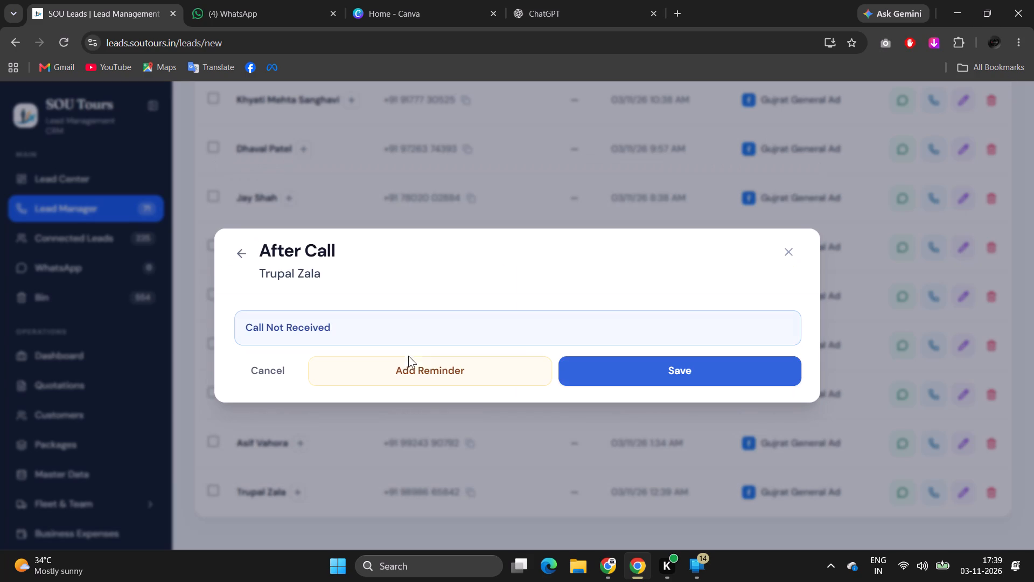
{"action": "left_click", "coordinate": [679, 378]}
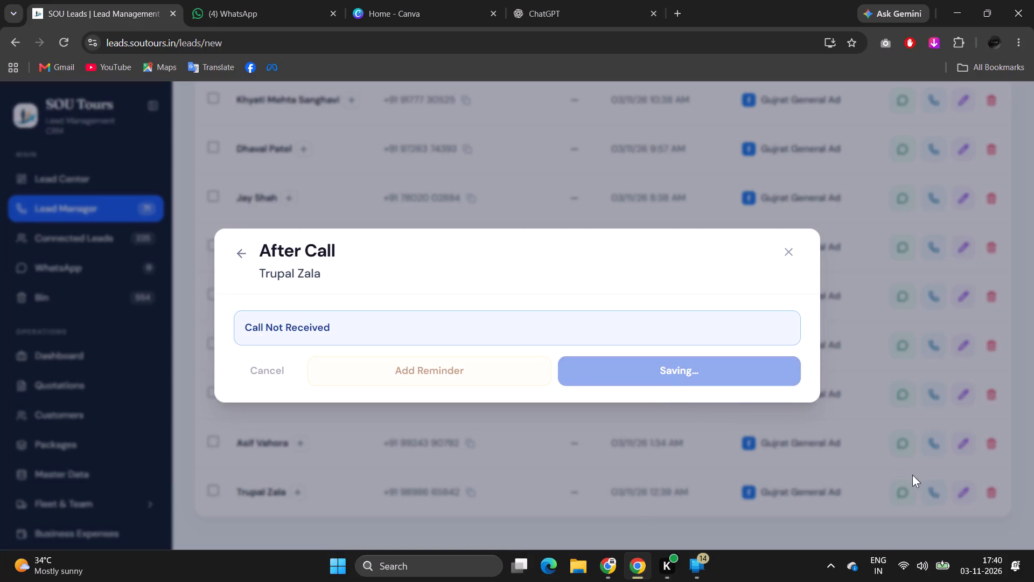
{"action": "scroll", "coordinate": [942, 463], "scroll_direction": "down", "scroll_amount": 1}
{"action": "left_click", "coordinate": [479, 458]}
{"action": "scroll", "coordinate": [558, 452], "scroll_direction": "down", "scroll_amount": 4}
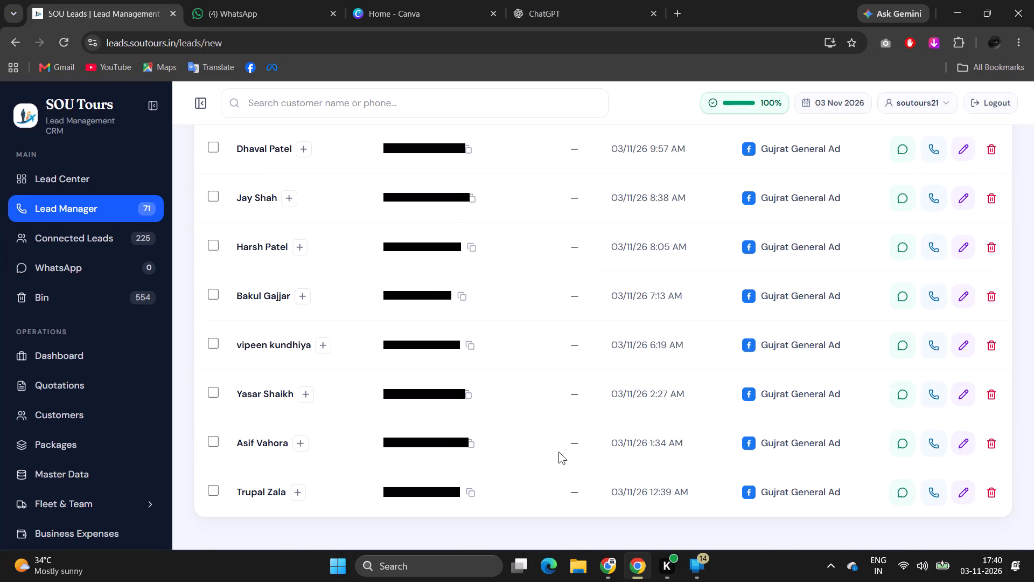
{"action": "scroll", "coordinate": [558, 452], "scroll_direction": "up", "scroll_amount": 3}
{"action": "scroll", "coordinate": [457, 423], "scroll_direction": "down", "scroll_amount": 4}
Reload the New Leads page and filter the leads to the Gujrat General Ad campaign.
{"action": "left_click", "coordinate": [71, 42]}
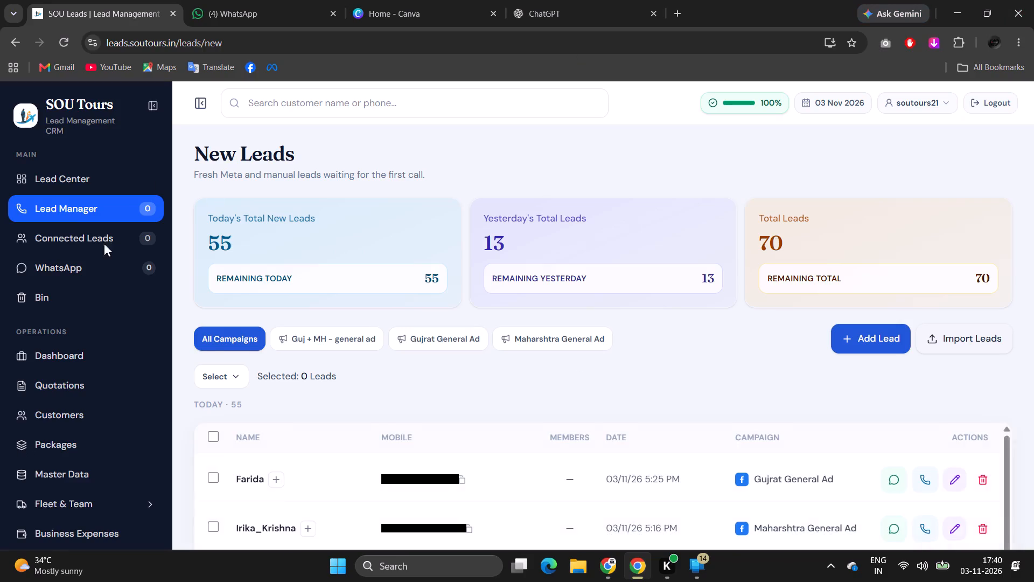
{"action": "scroll", "coordinate": [452, 442], "scroll_direction": "down", "scroll_amount": 3}
{"action": "scroll", "coordinate": [239, 411], "scroll_direction": "up", "scroll_amount": 2}
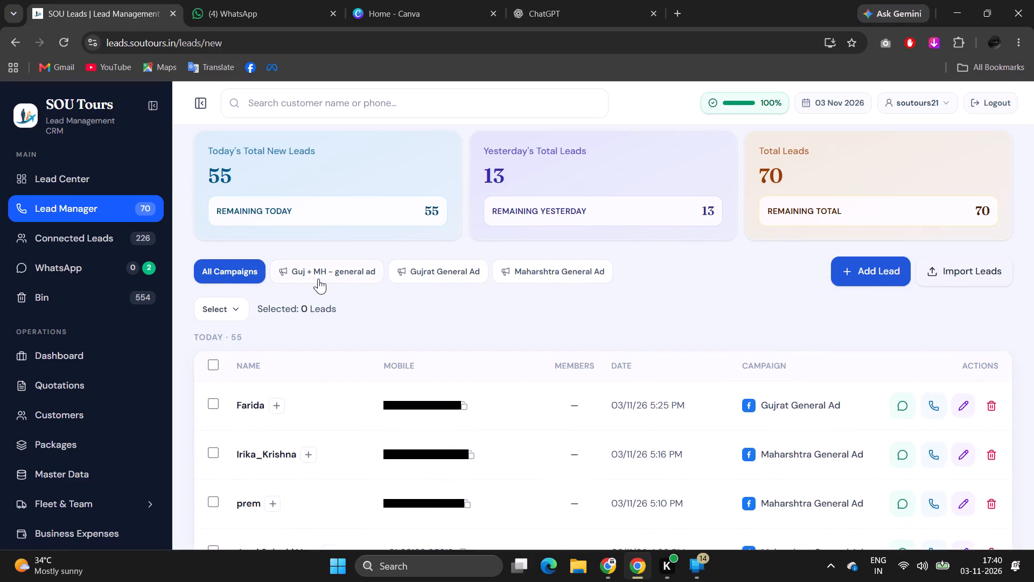
{"action": "left_click", "coordinate": [425, 268]}
Call the 03/11/26 1:34 AM Gujrat General Ad lead in the last row of the list.
{"action": "scroll", "coordinate": [382, 336], "scroll_direction": "down", "scroll_amount": 8}
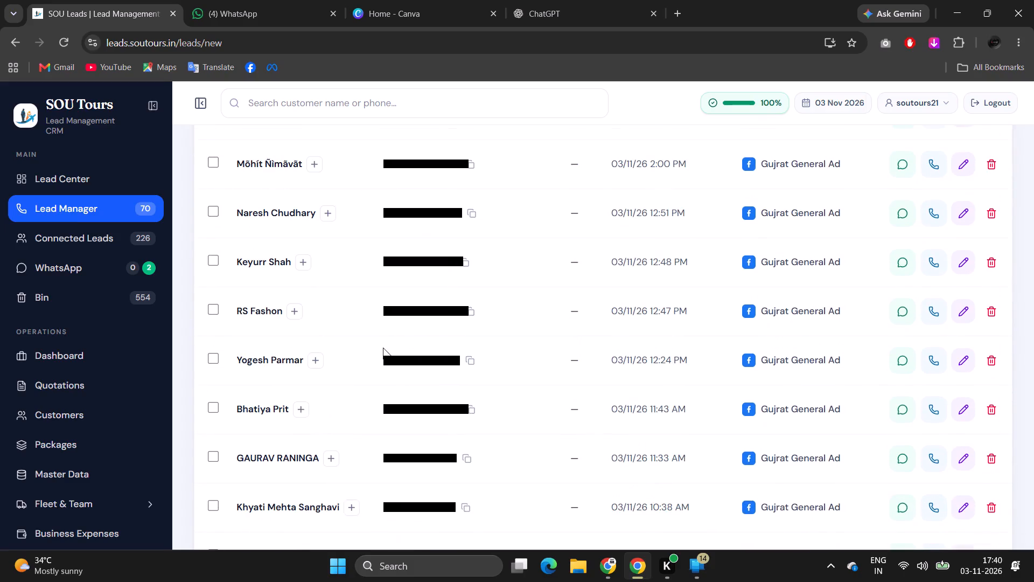
{"action": "scroll", "coordinate": [482, 480], "scroll_direction": "down", "scroll_amount": 4}
{"action": "scroll", "coordinate": [537, 479], "scroll_direction": "down", "scroll_amount": 4}
{"action": "scroll", "coordinate": [675, 461], "scroll_direction": "down", "scroll_amount": 3}
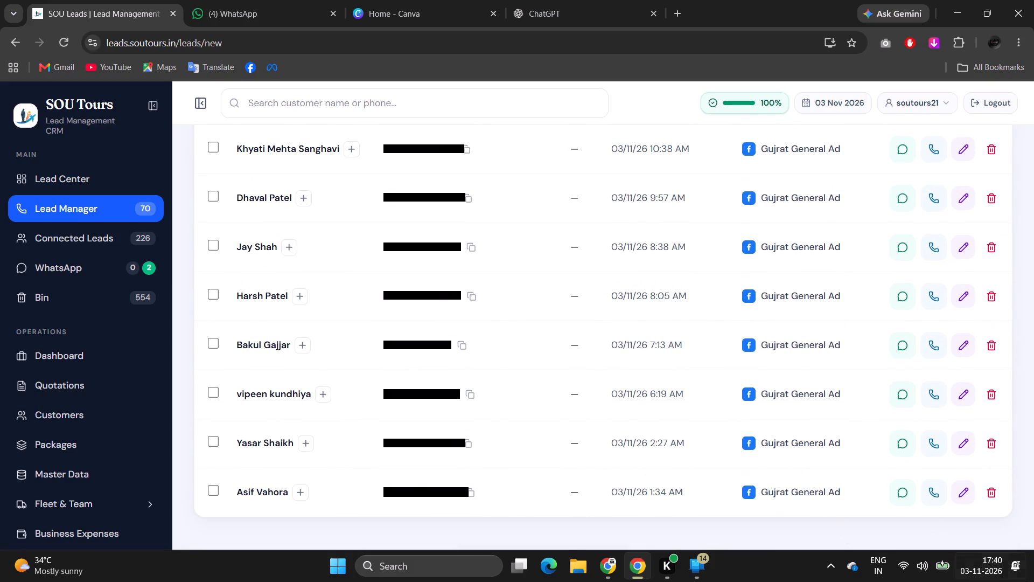
{"action": "left_click", "coordinate": [933, 486]}
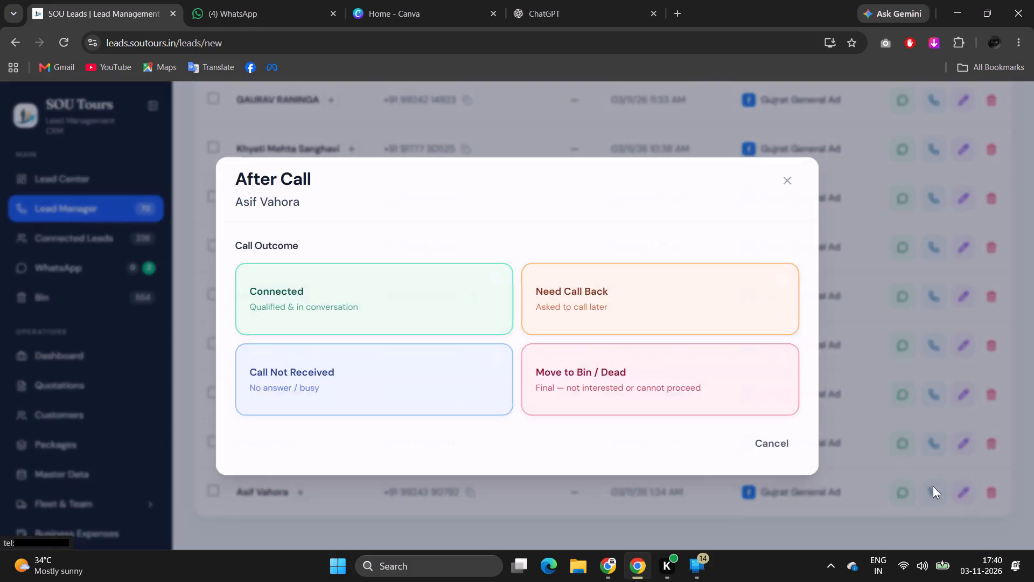
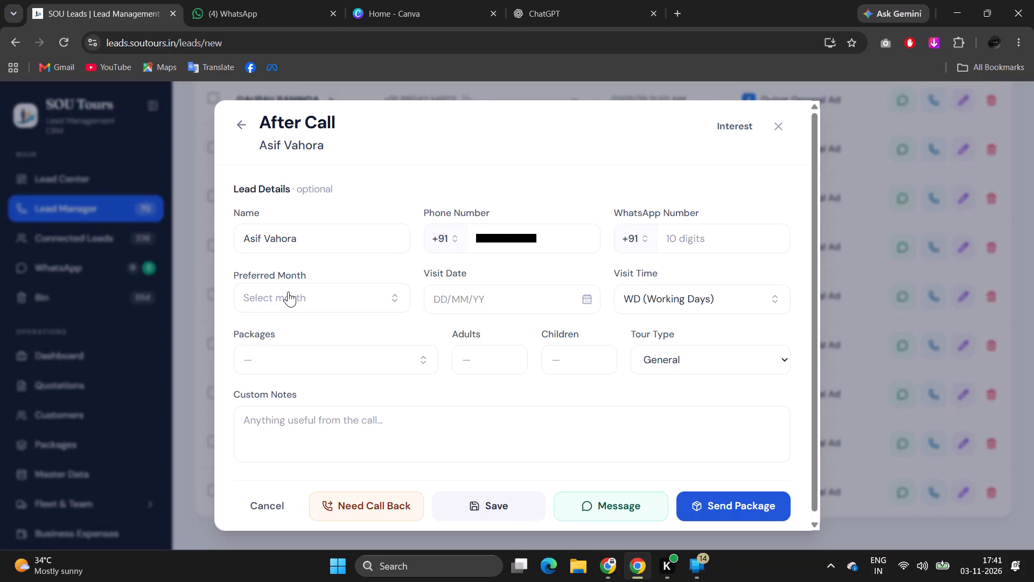
Set the preferred month to November in the called lead's after-call details.
{"action": "left_click", "coordinate": [258, 285]}
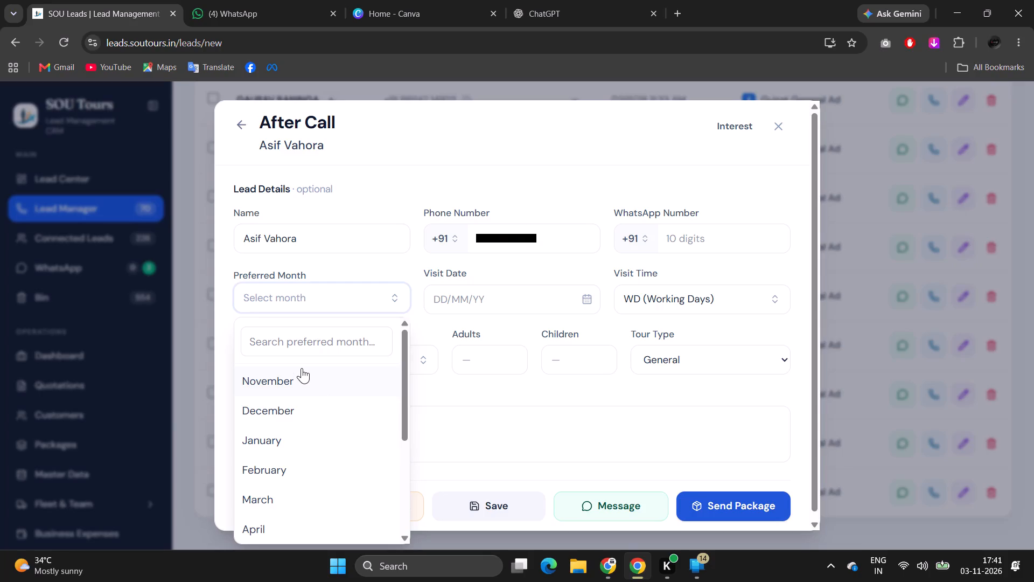
{"action": "left_click", "coordinate": [301, 369]}
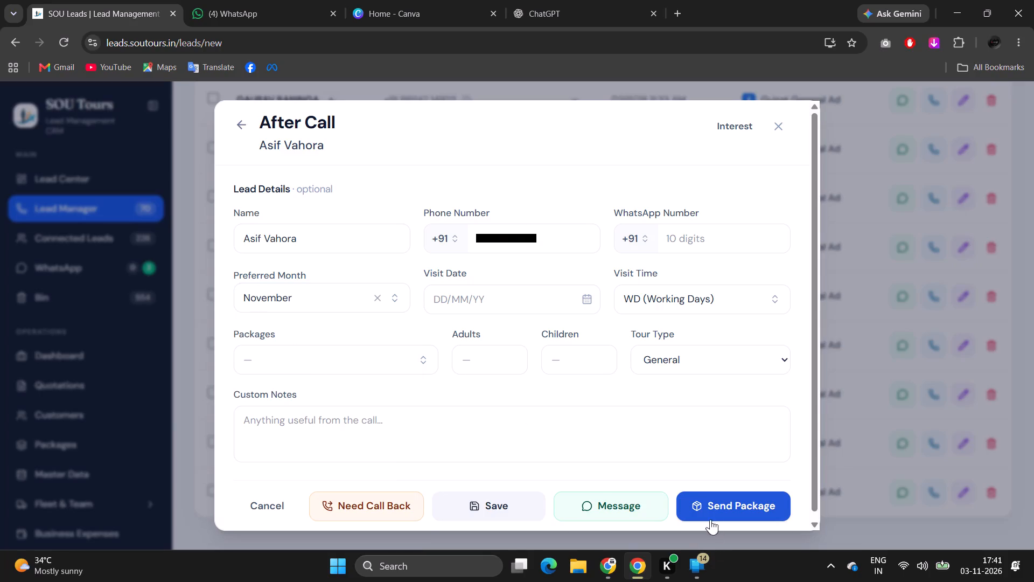
Start sending packages to the lead and select the four most selling ones: (BO) GOLD 1N2D and 2N3D, for both HOTELS and RESORTS.
{"action": "left_click", "coordinate": [709, 505]}
{"action": "left_click", "coordinate": [284, 299]}
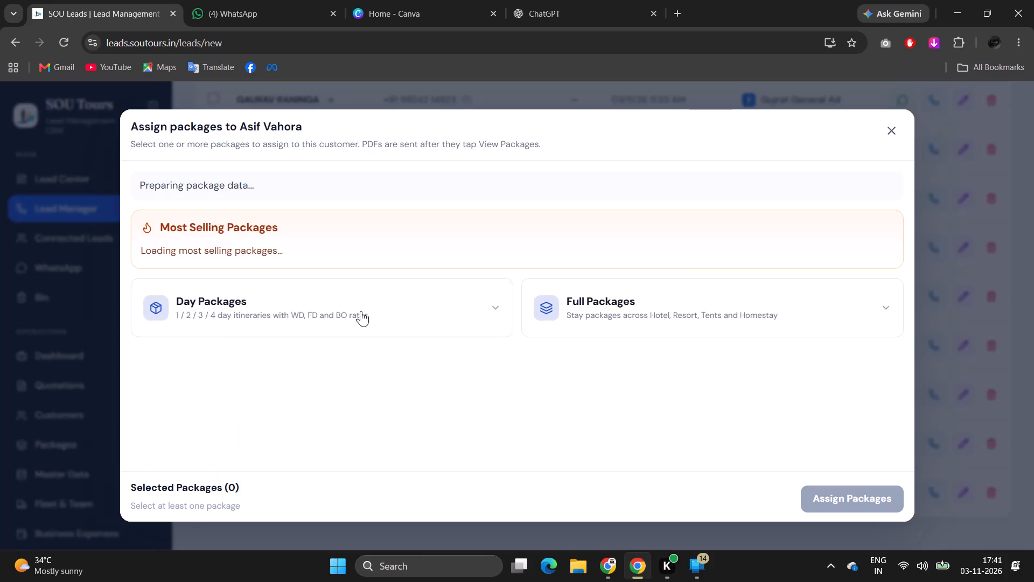
{"action": "scroll", "coordinate": [360, 311], "scroll_direction": "up", "scroll_amount": 1}
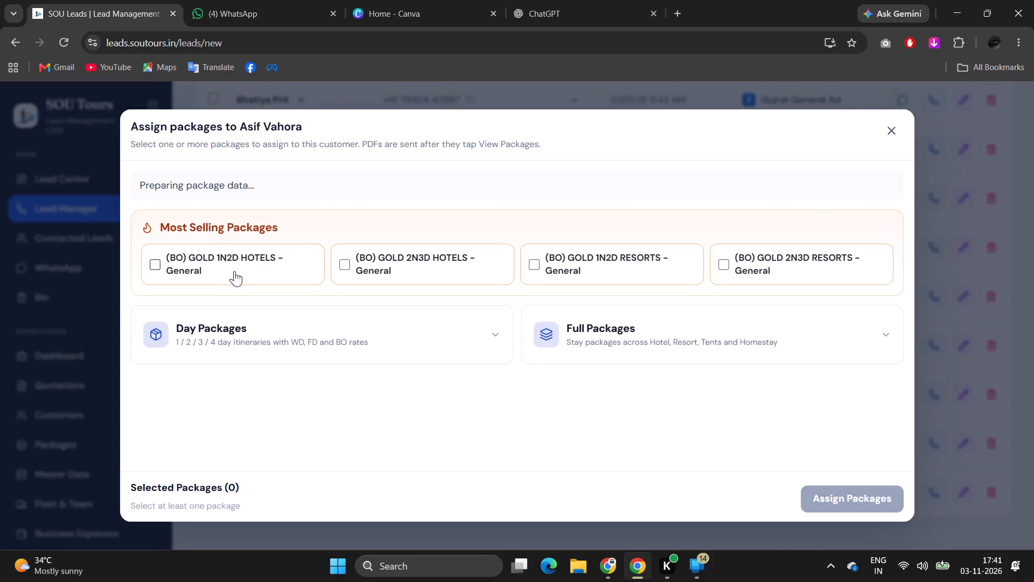
{"action": "left_click", "coordinate": [234, 271]}
{"action": "left_click", "coordinate": [490, 267]}
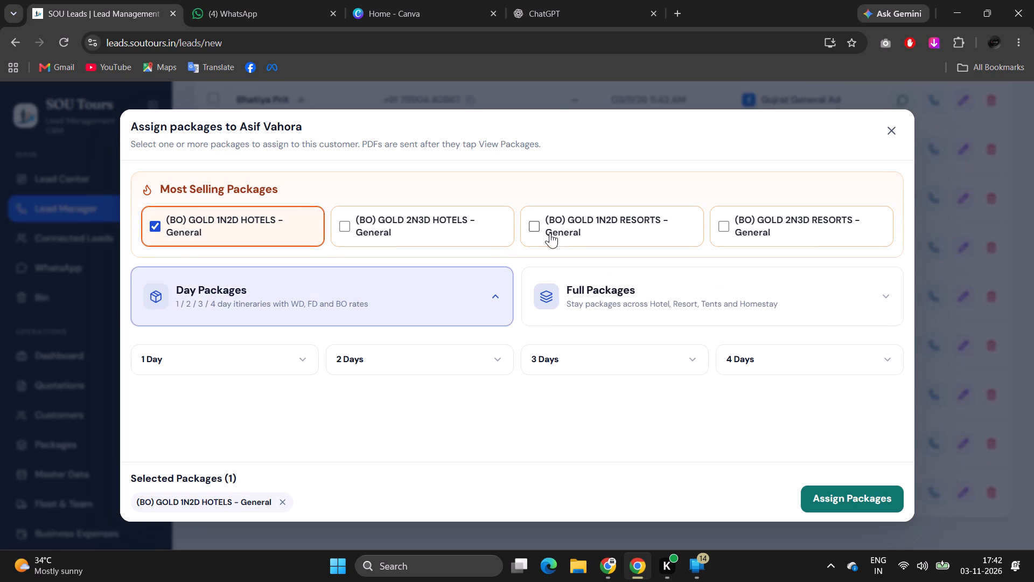
{"action": "left_click", "coordinate": [486, 235]}
{"action": "left_click", "coordinate": [613, 234]}
{"action": "left_click", "coordinate": [750, 253]}
{"action": "left_click", "coordinate": [752, 248]}
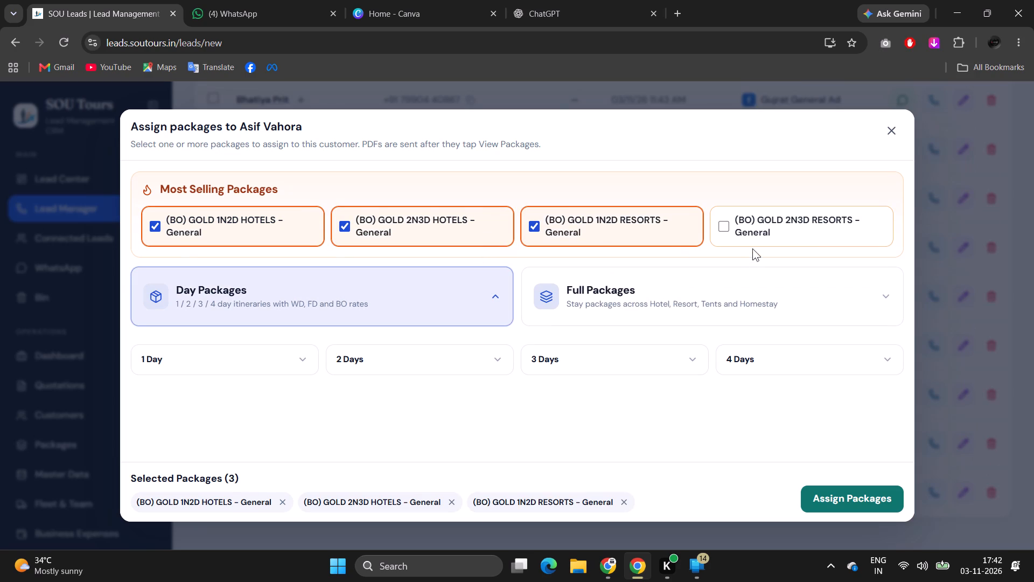
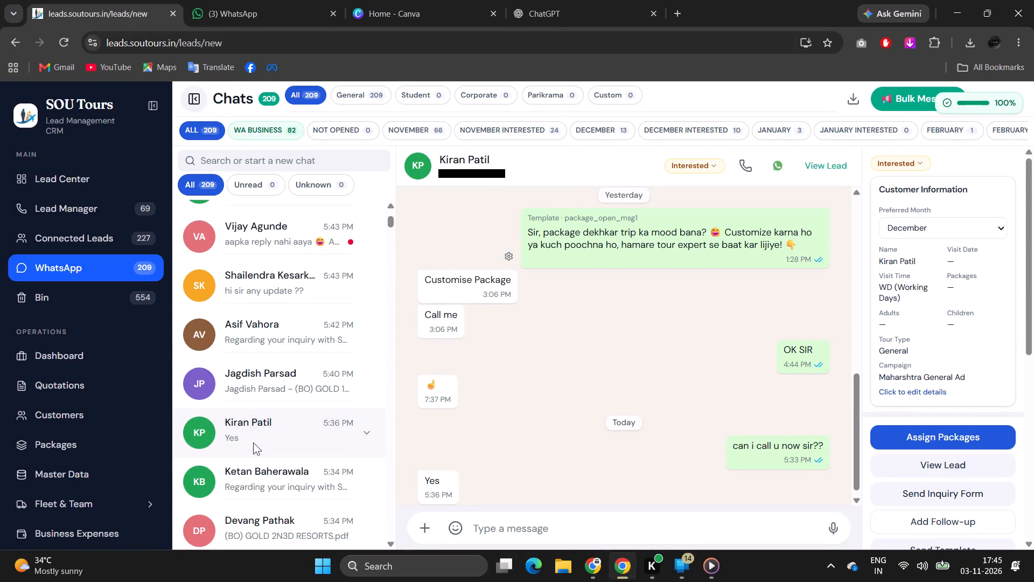
Review the WhatsApp chat history of the Maharshtra General Ad lead with the 5:36 PM message, including the package PDFs sent.
{"action": "left_click", "coordinate": [326, 427]}
{"action": "scroll", "coordinate": [666, 391], "scroll_direction": "up", "scroll_amount": 2}
{"action": "scroll", "coordinate": [641, 431], "scroll_direction": "up", "scroll_amount": 2}
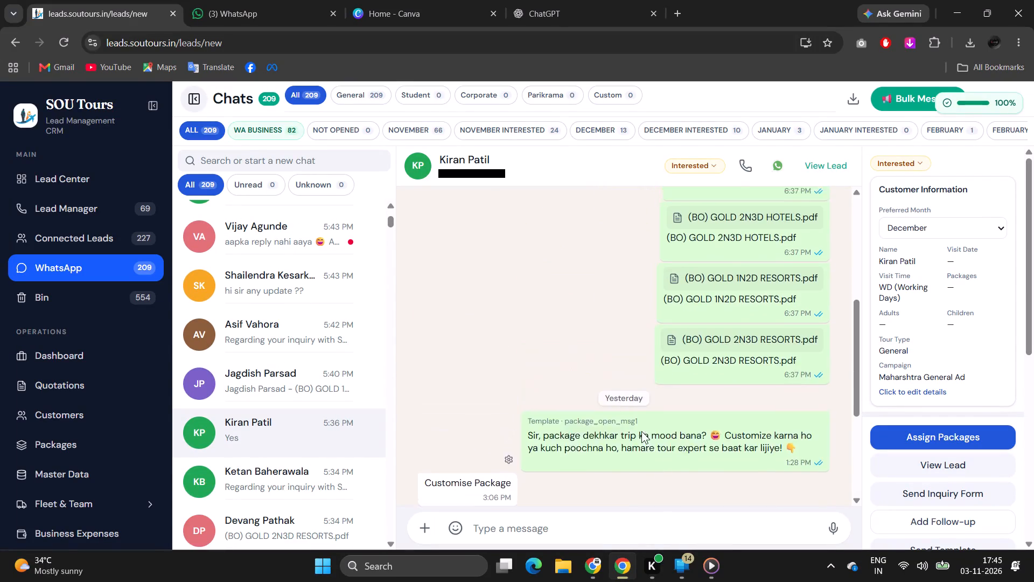
{"action": "scroll", "coordinate": [650, 396], "scroll_direction": "up", "scroll_amount": 1}
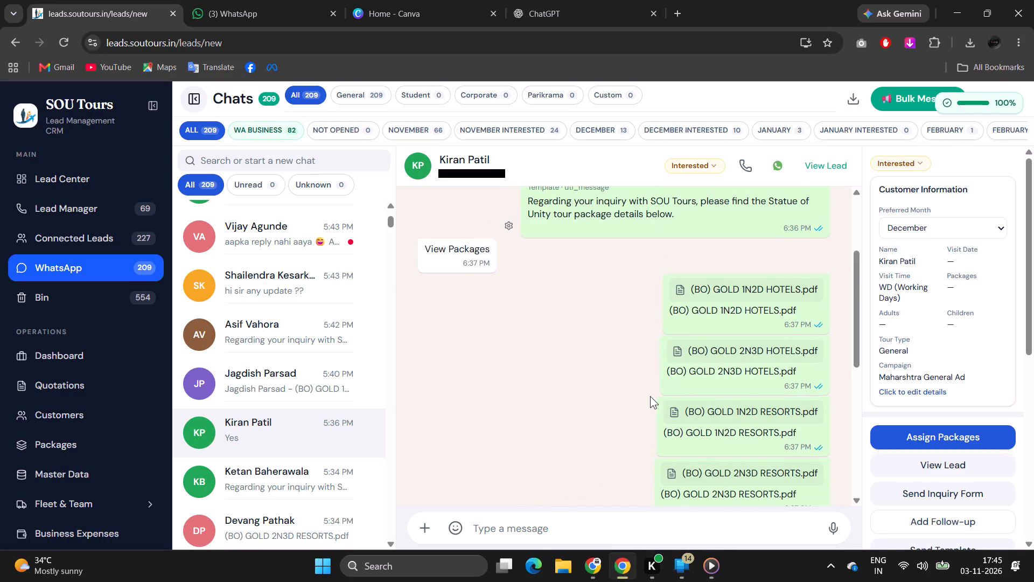
{"action": "scroll", "coordinate": [650, 396], "scroll_direction": "down", "scroll_amount": 2}
{"action": "scroll", "coordinate": [576, 362], "scroll_direction": "up", "scroll_amount": 4}
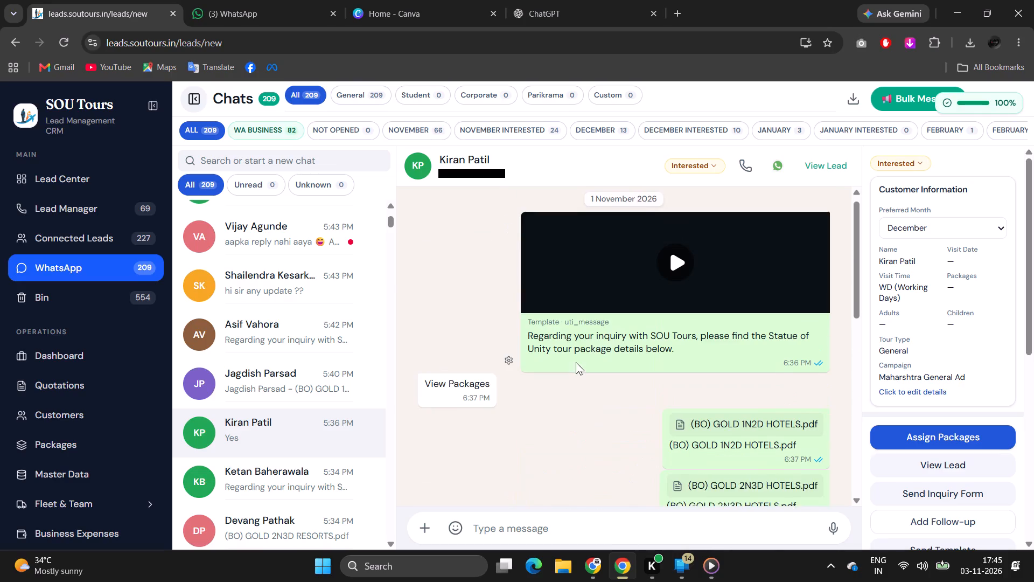
{"action": "scroll", "coordinate": [576, 362], "scroll_direction": "up", "scroll_amount": 5}
{"action": "scroll", "coordinate": [501, 355], "scroll_direction": "down", "scroll_amount": 4}
{"action": "scroll", "coordinate": [501, 355], "scroll_direction": "up", "scroll_amount": 1}
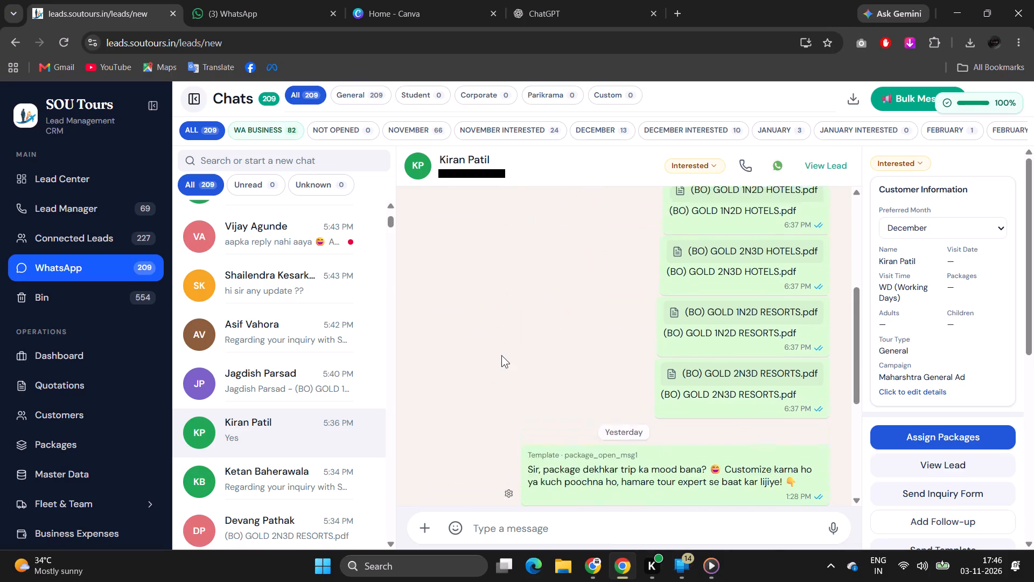
{"action": "scroll", "coordinate": [548, 376], "scroll_direction": "up", "scroll_amount": 3}
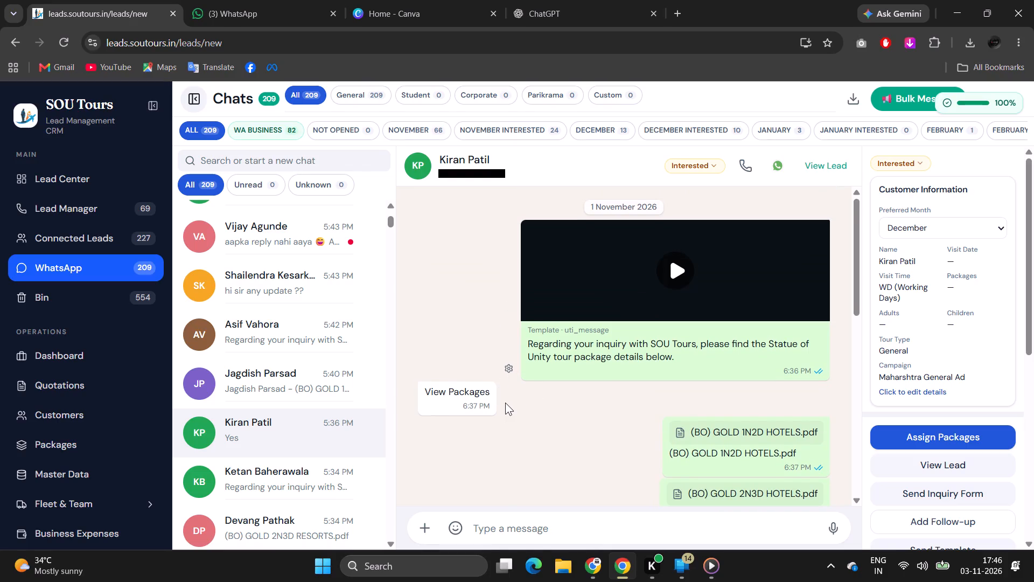
Review the open December lead's WhatsApp conversation, examining the package PDFs sent, the package_open_msg1 template message and the customer's replies.
{"action": "scroll", "coordinate": [505, 403], "scroll_direction": "down", "scroll_amount": 3}
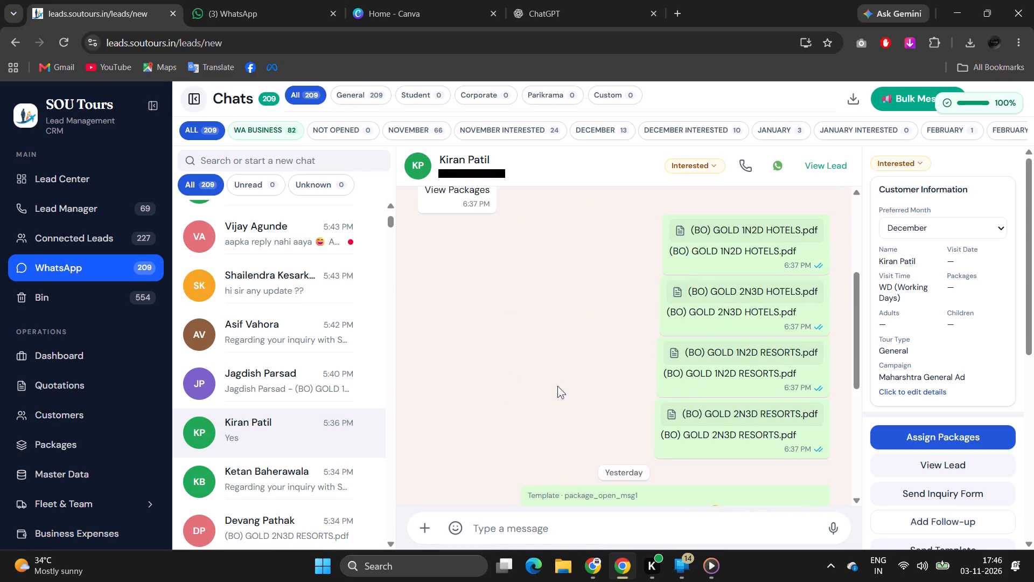
{"action": "scroll", "coordinate": [557, 386], "scroll_direction": "up", "scroll_amount": 1}
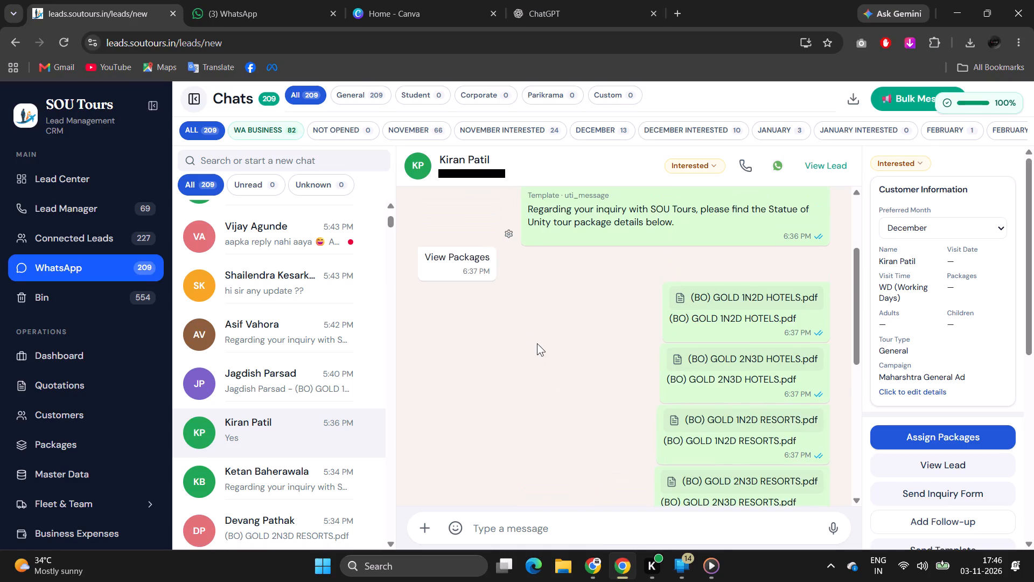
{"action": "scroll", "coordinate": [544, 396], "scroll_direction": "down", "scroll_amount": 3}
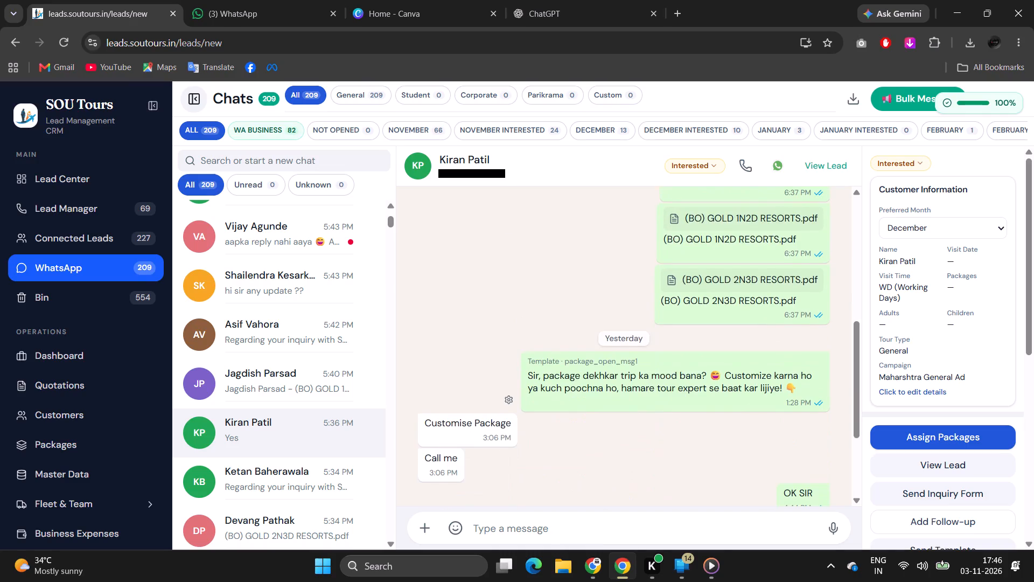
{"action": "left_click_drag", "start_coordinate": [528, 373], "coordinate": [720, 399]}
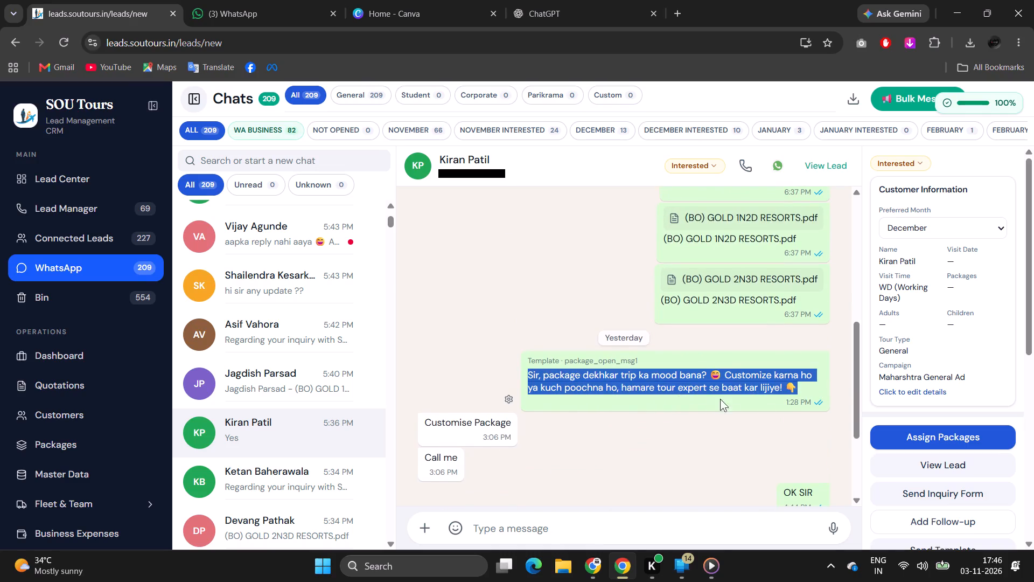
{"action": "left_click_drag", "start_coordinate": [720, 399], "coordinate": [803, 397]}
{"action": "left_click", "coordinate": [688, 454]}
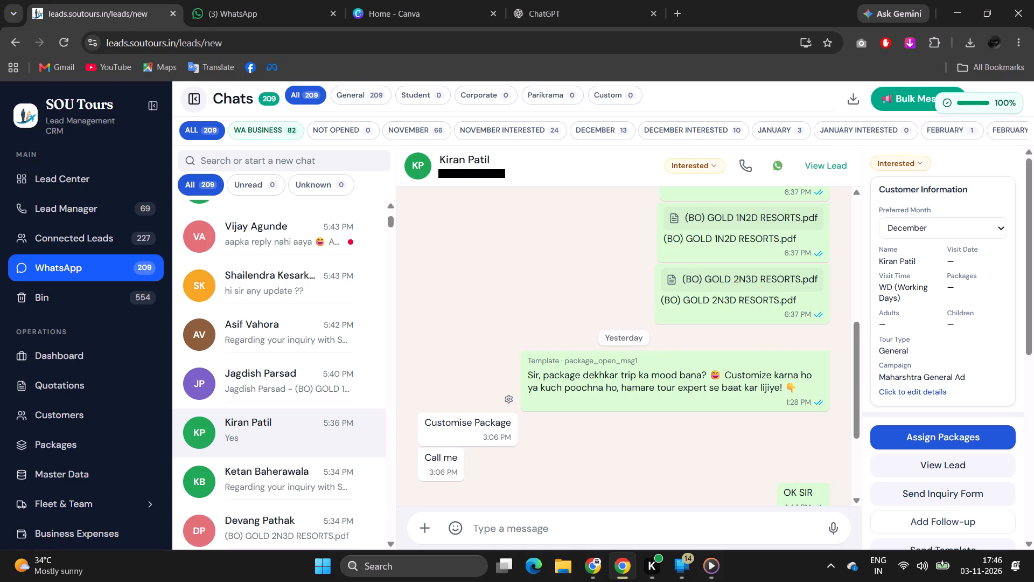
{"action": "left_click_drag", "start_coordinate": [606, 335], "coordinate": [642, 341]}
{"action": "left_click", "coordinate": [656, 336]}
Open the (BO) GOLD 1N2D HOTELS.pdf package file sent in the open December lead's WhatsApp conversation.
{"action": "scroll", "coordinate": [671, 292], "scroll_direction": "up", "scroll_amount": 2}
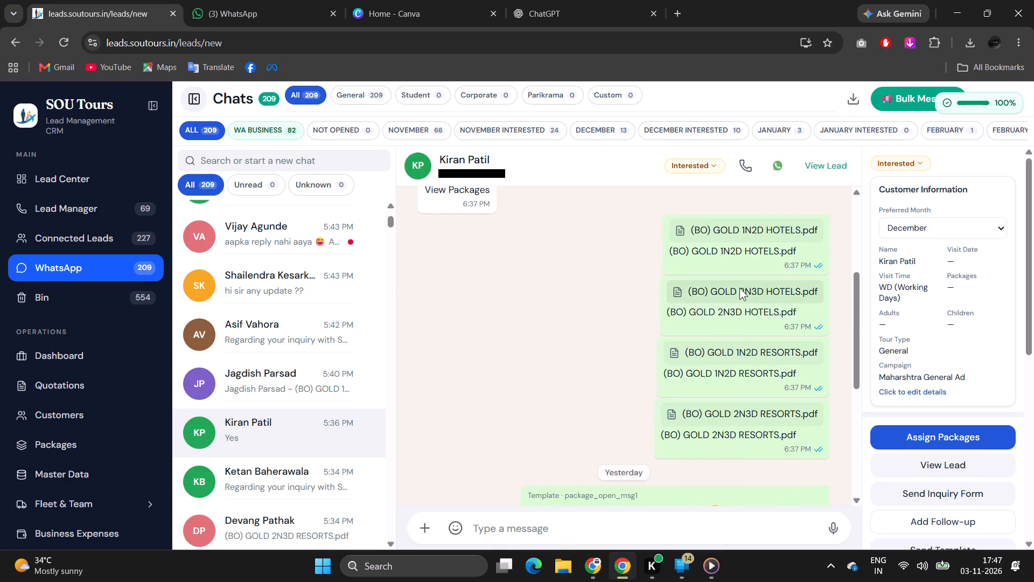
{"action": "left_click", "coordinate": [742, 236]}
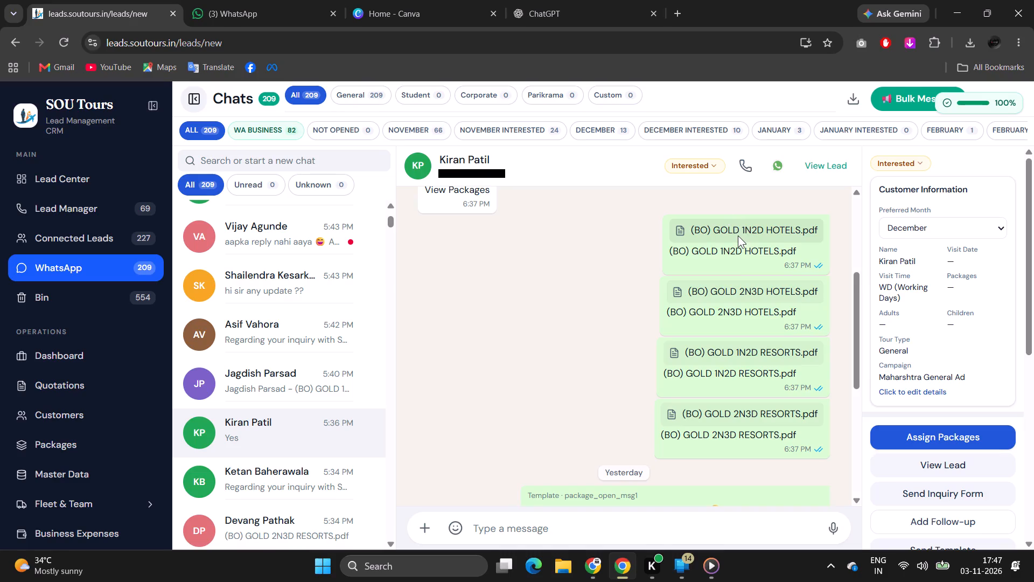
Try to open the (BO) GOLD 1N2D HOTELS.pdf package sent in this lead's conversation.
{"action": "left_click", "coordinate": [738, 235]}
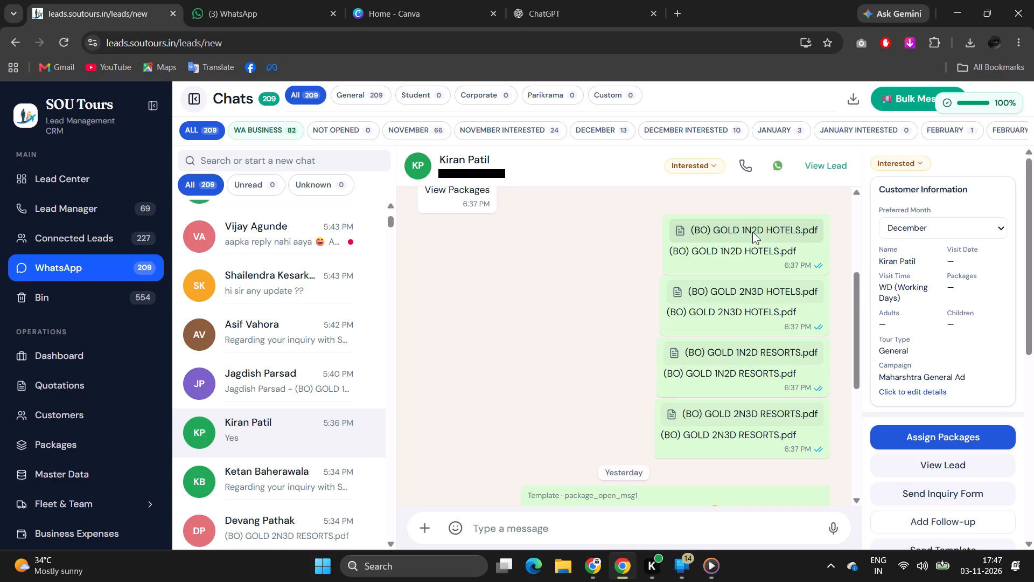
{"action": "left_click", "coordinate": [752, 232]}
Try again to open the (BO) GOLD 1N2D HOTELS.pdf package sent in the open December lead's conversation.
{"action": "left_click", "coordinate": [728, 252]}
{"action": "triple_click", "coordinate": [736, 229]}
{"action": "left_click", "coordinate": [736, 231]}
{"action": "scroll", "coordinate": [604, 320], "scroll_direction": "up", "scroll_amount": 2}
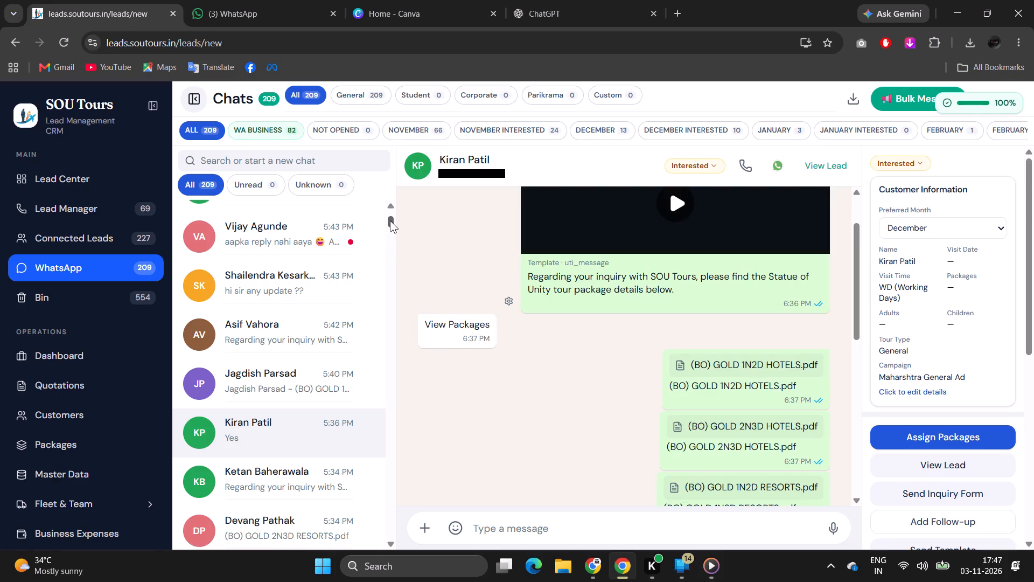
Look through the most recent conversations in the WhatsApp chat list.
{"action": "left_click_drag", "start_coordinate": [390, 221], "coordinate": [390, 212]}
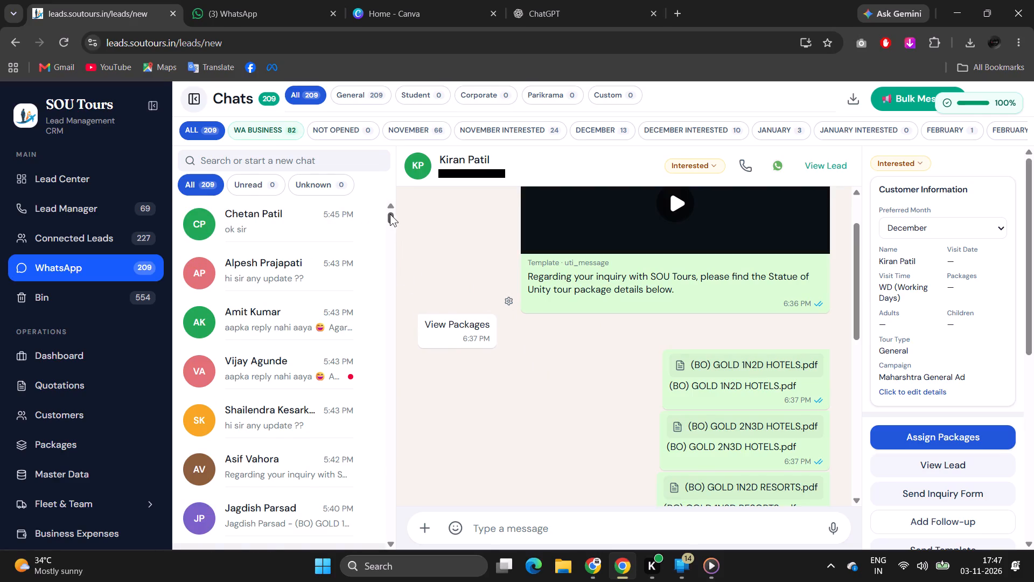
{"action": "left_click", "coordinate": [390, 214]}
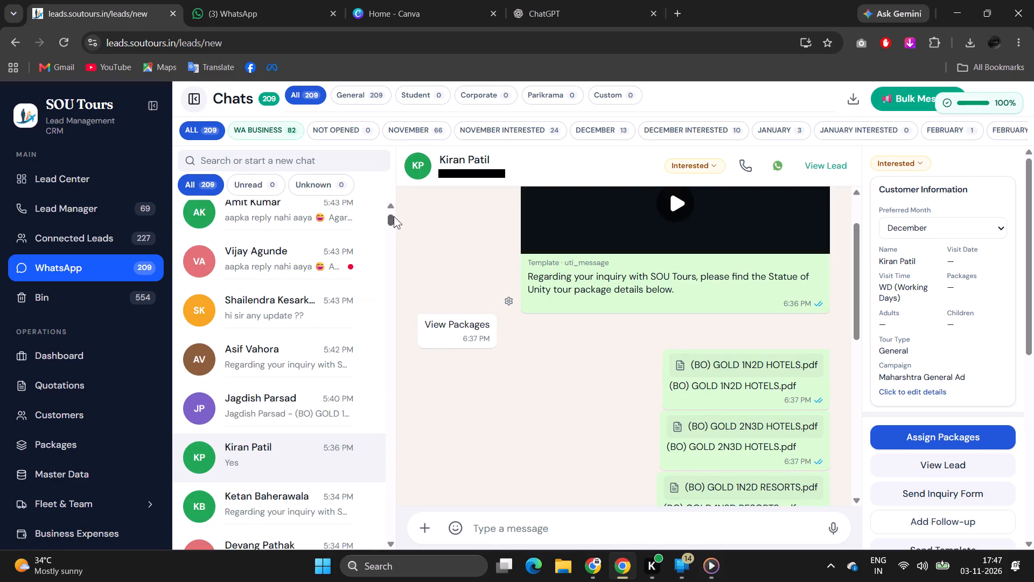
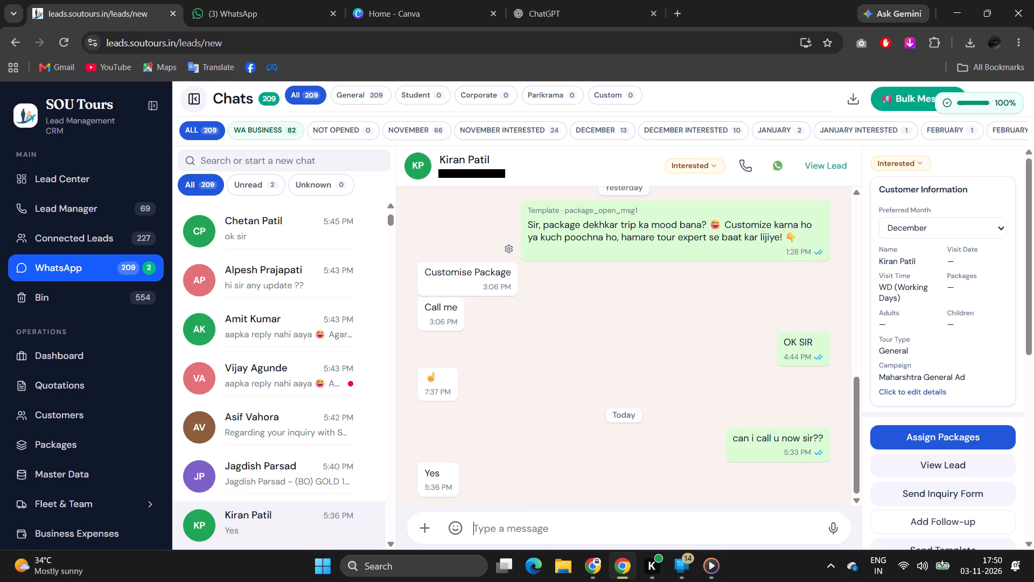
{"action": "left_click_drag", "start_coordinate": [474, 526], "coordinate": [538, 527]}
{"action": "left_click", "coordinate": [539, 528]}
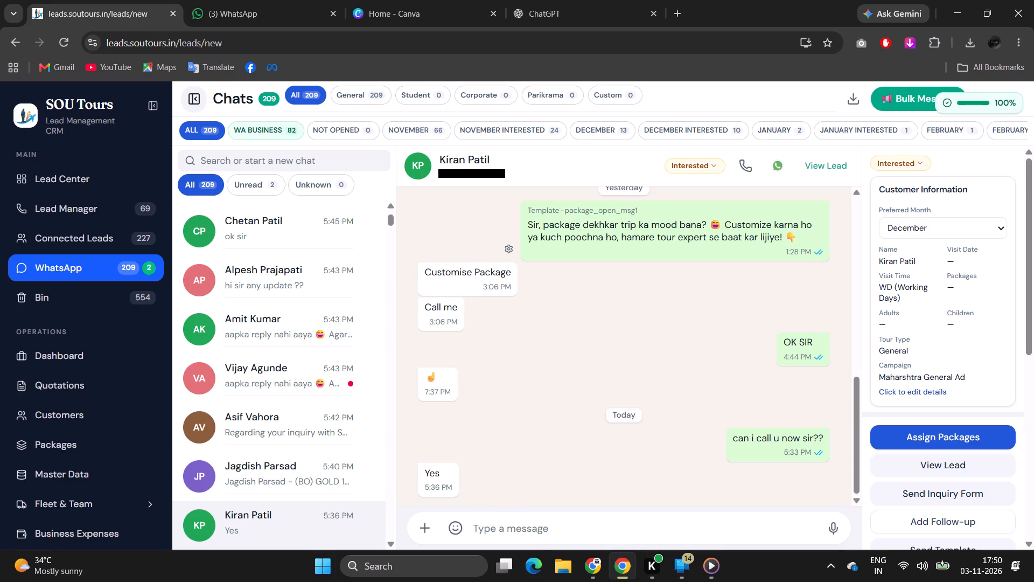
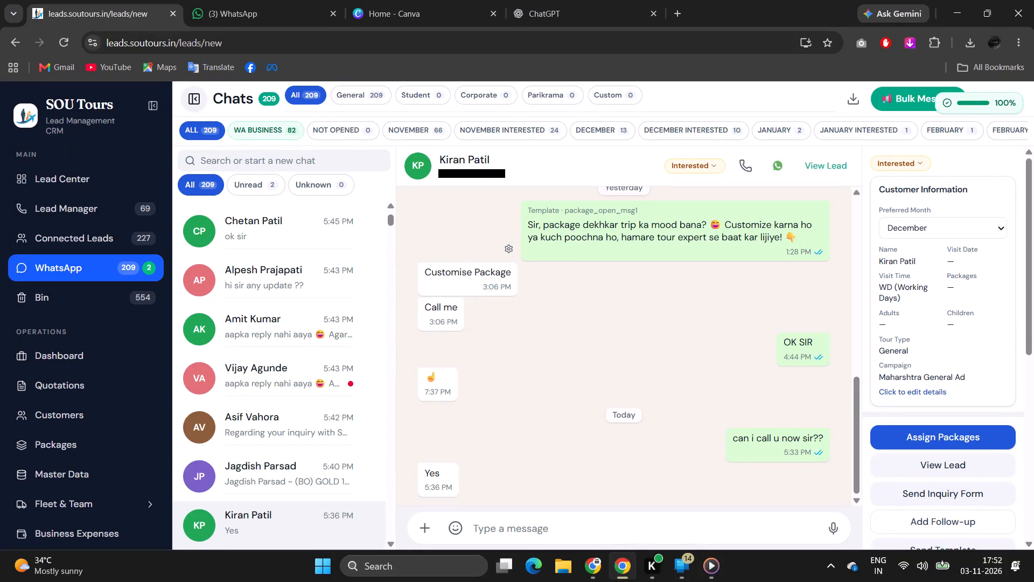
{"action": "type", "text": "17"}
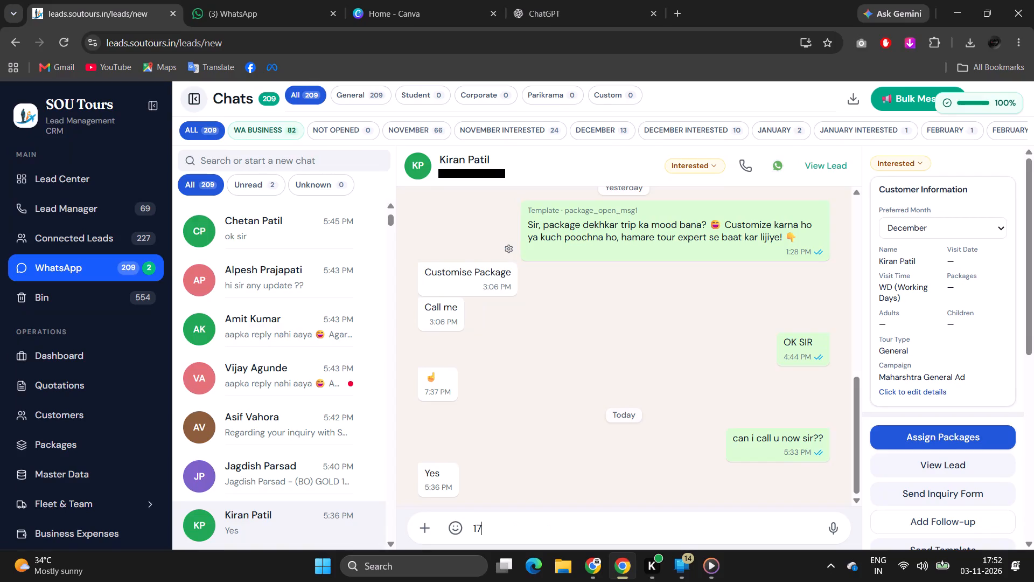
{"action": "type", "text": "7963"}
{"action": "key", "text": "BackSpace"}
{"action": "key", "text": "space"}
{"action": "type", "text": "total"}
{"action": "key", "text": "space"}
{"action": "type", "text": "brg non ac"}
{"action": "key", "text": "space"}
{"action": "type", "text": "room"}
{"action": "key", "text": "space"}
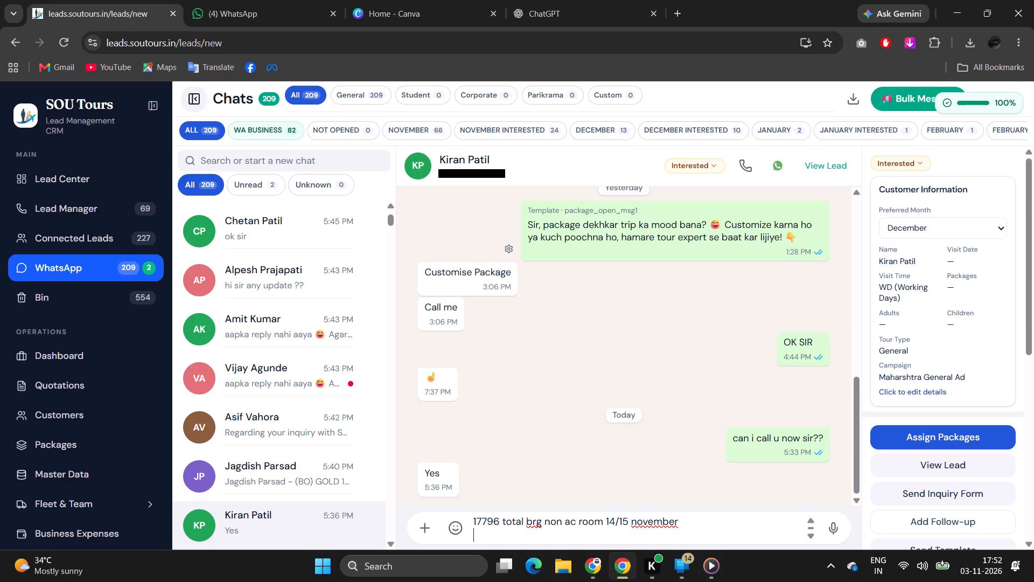
Leave the WhatsApp chats and open the Lead Manager's New Leads page.
{"action": "left_click", "coordinate": [86, 204]}
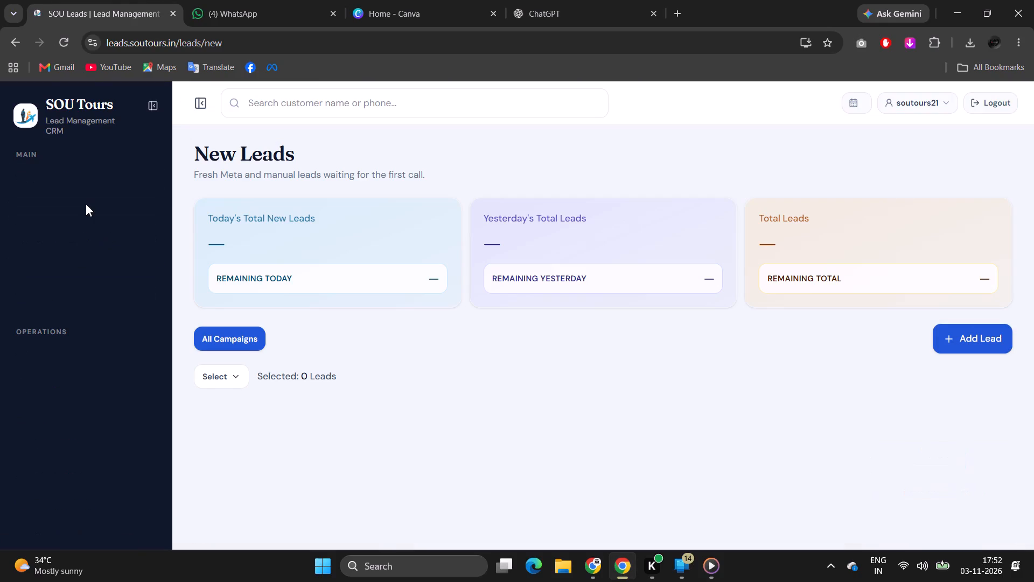
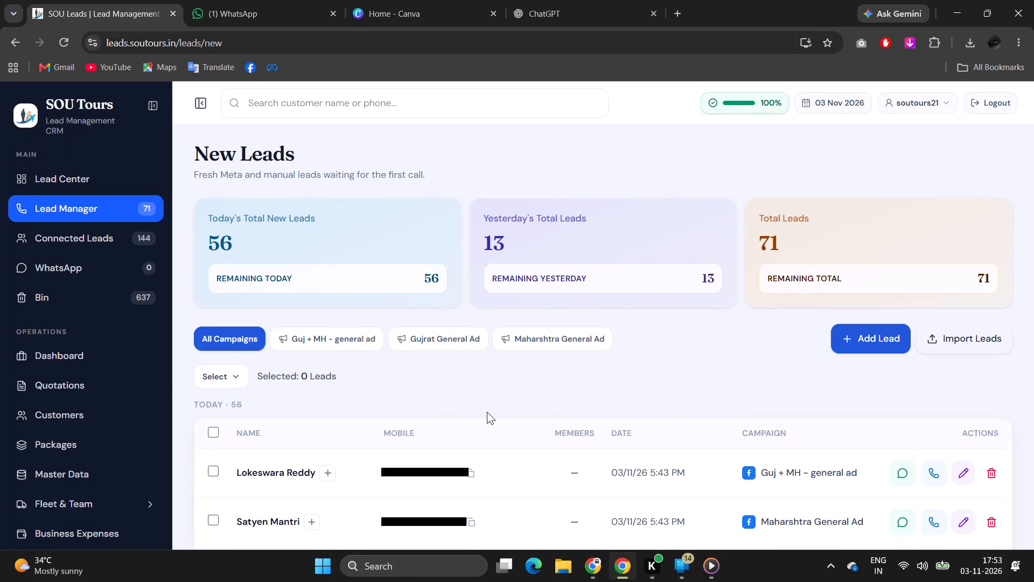
Filter the new leads to the Gujrat General Ad campaign.
{"action": "scroll", "coordinate": [353, 432], "scroll_direction": "down", "scroll_amount": 2}
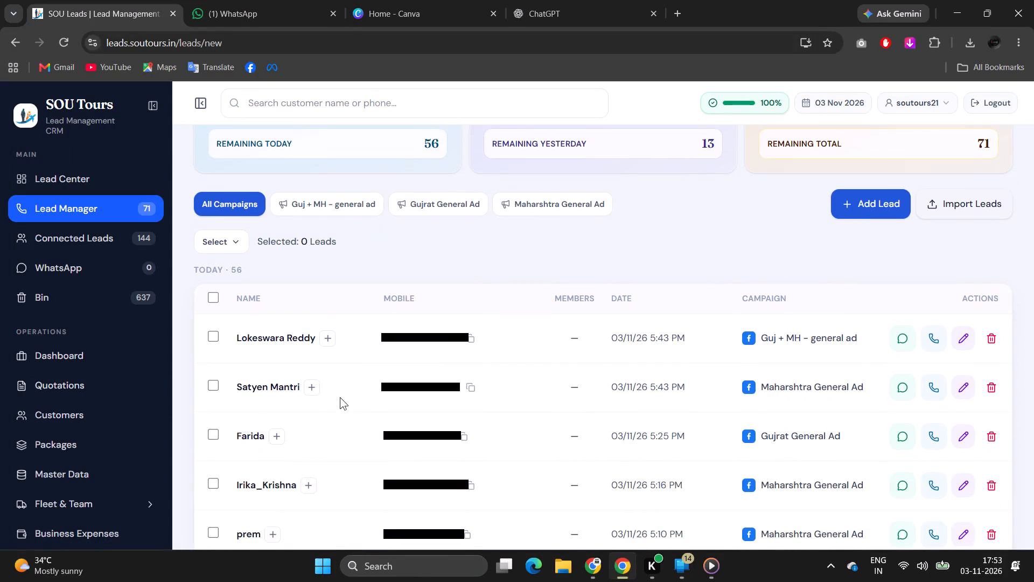
{"action": "scroll", "coordinate": [319, 349], "scroll_direction": "up", "scroll_amount": 5}
{"action": "left_click", "coordinate": [411, 336]}
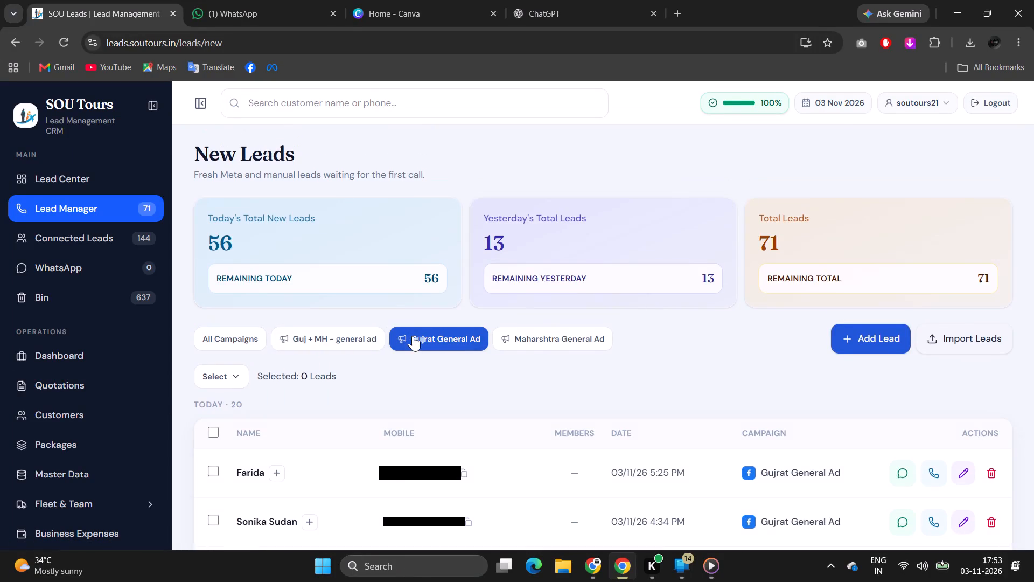
Call the oldest lead of today in the Gujrat General Ad list, received 03/11/26 at 2:27 AM.
{"action": "scroll", "coordinate": [381, 399], "scroll_direction": "down", "scroll_amount": 13}
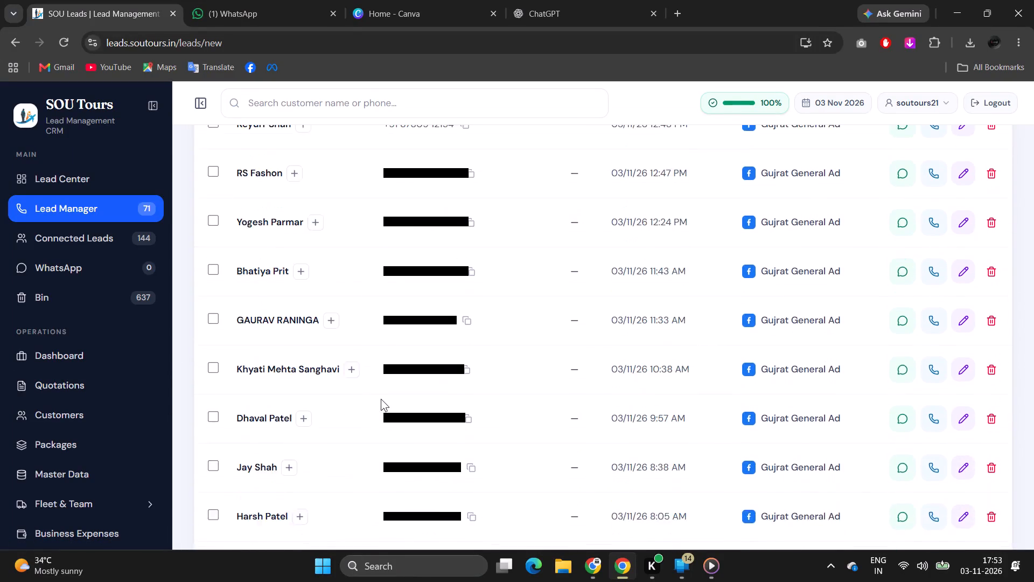
{"action": "scroll", "coordinate": [381, 399], "scroll_direction": "down", "scroll_amount": 7}
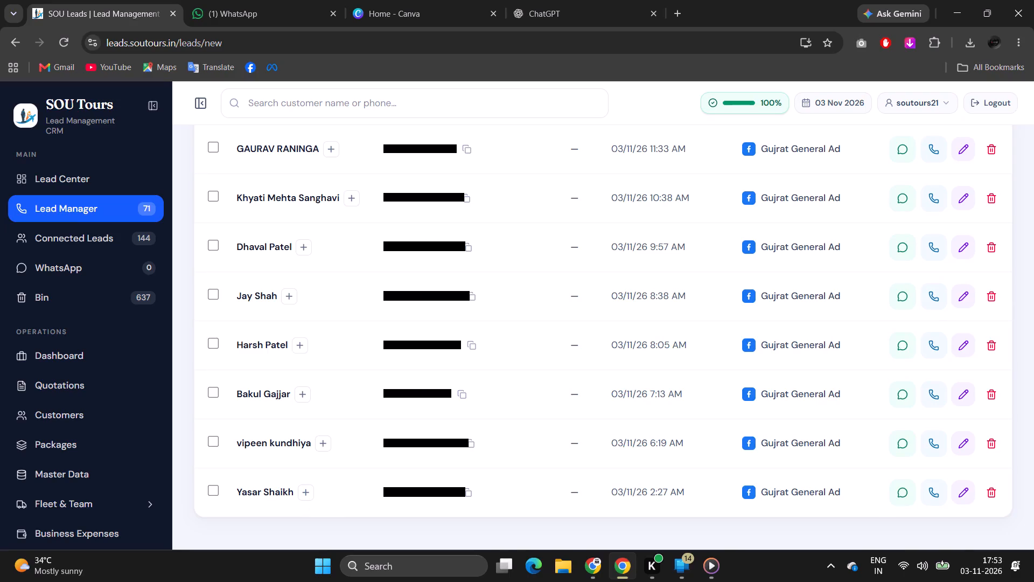
{"action": "left_click_drag", "start_coordinate": [576, 493], "coordinate": [568, 493]}
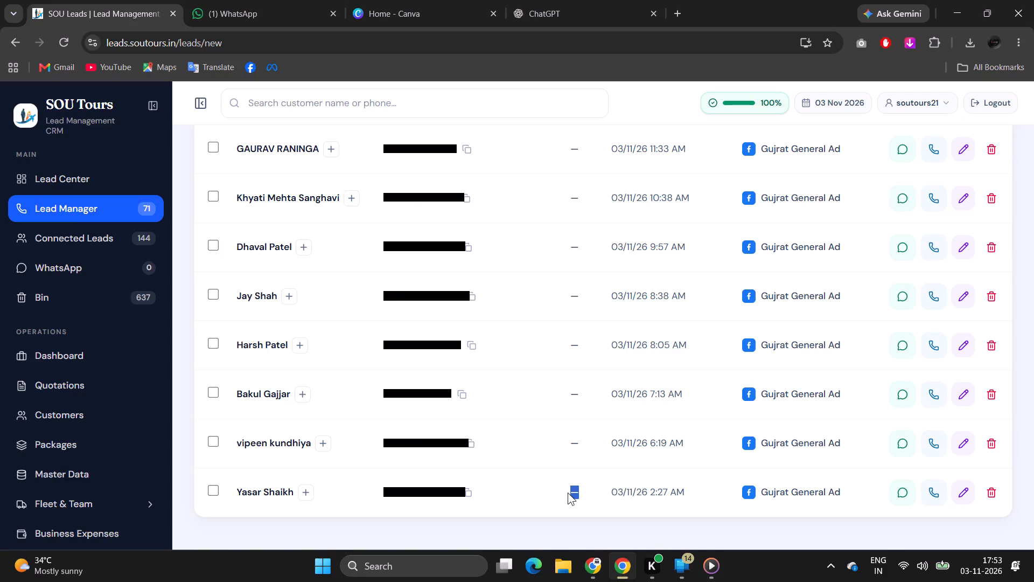
{"action": "left_click", "coordinate": [568, 493]}
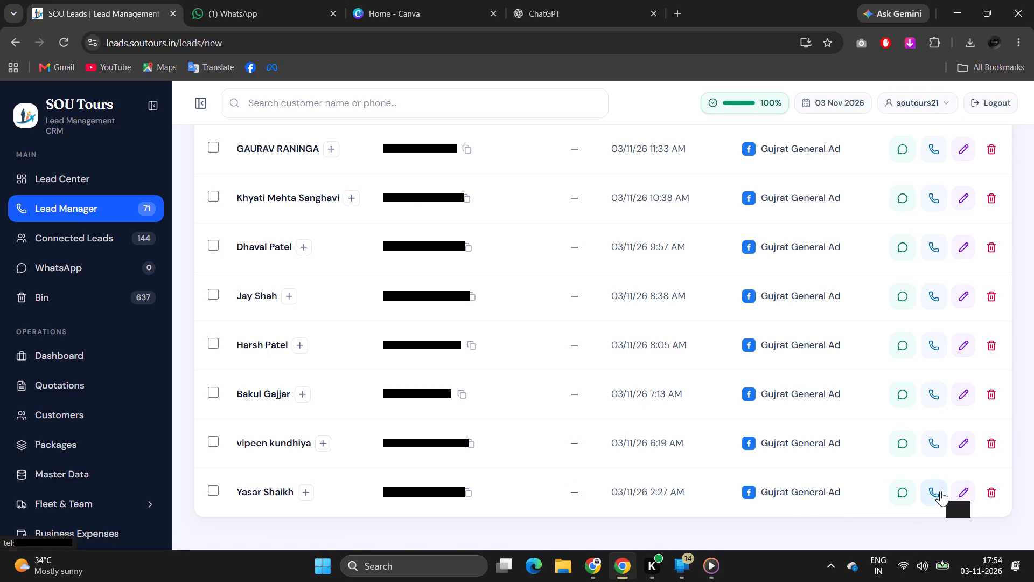
{"action": "left_click", "coordinate": [939, 491]}
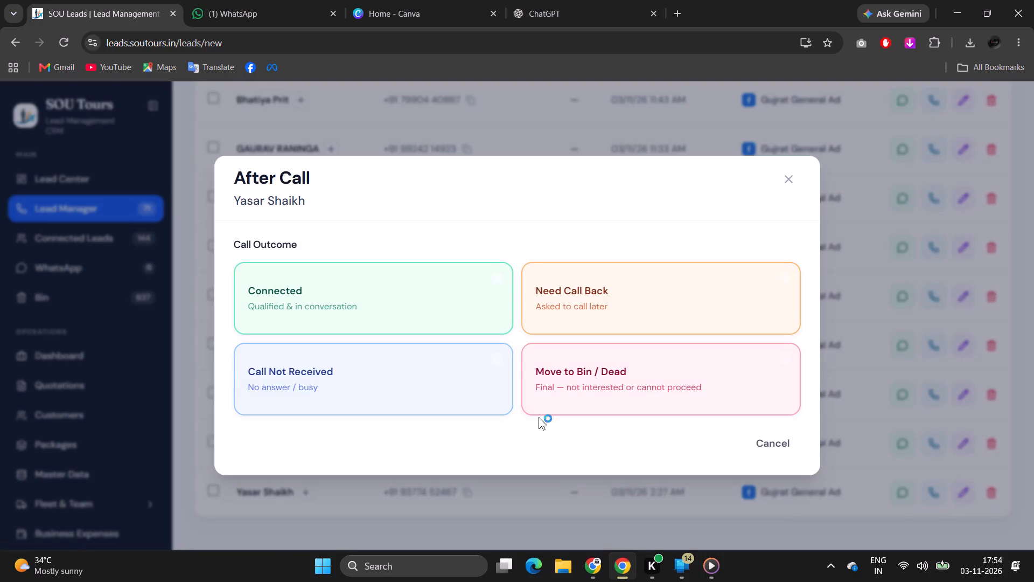
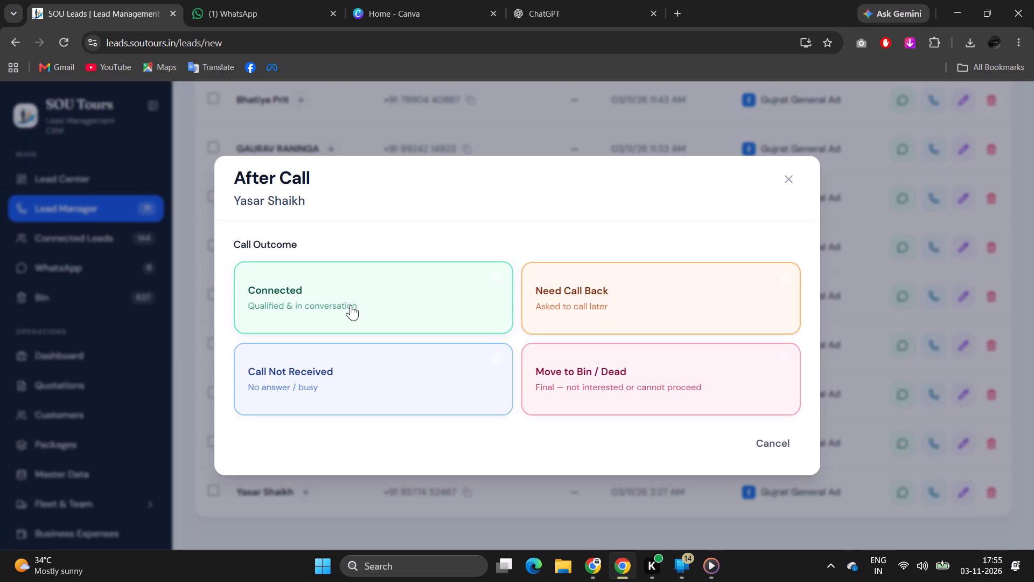
Log the call outcome for the lead received 03/11/26 at 2:27 AM as Call Not Received, without a reminder.
{"action": "left_click", "coordinate": [365, 375]}
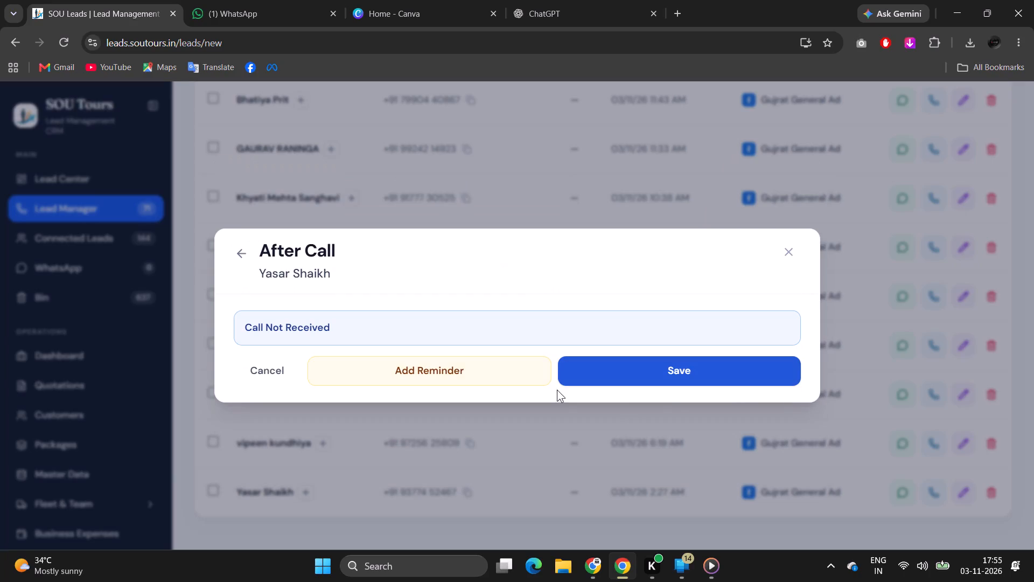
{"action": "left_click", "coordinate": [662, 375]}
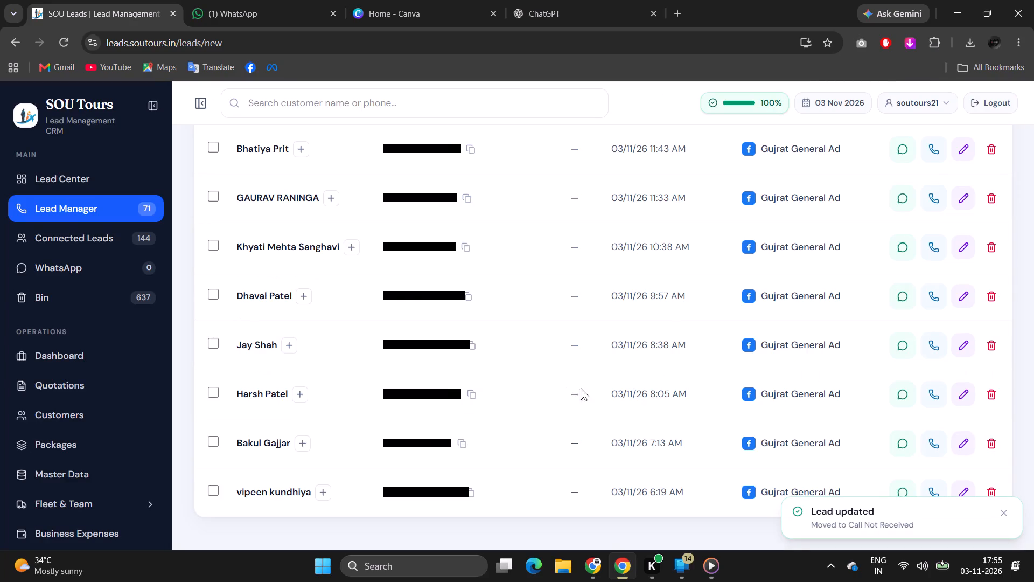
Call the oldest remaining lead in the Gujrat General Ad list, received 03/11/26 at 6:19 AM.
{"action": "scroll", "coordinate": [871, 479], "scroll_direction": "down", "scroll_amount": 2}
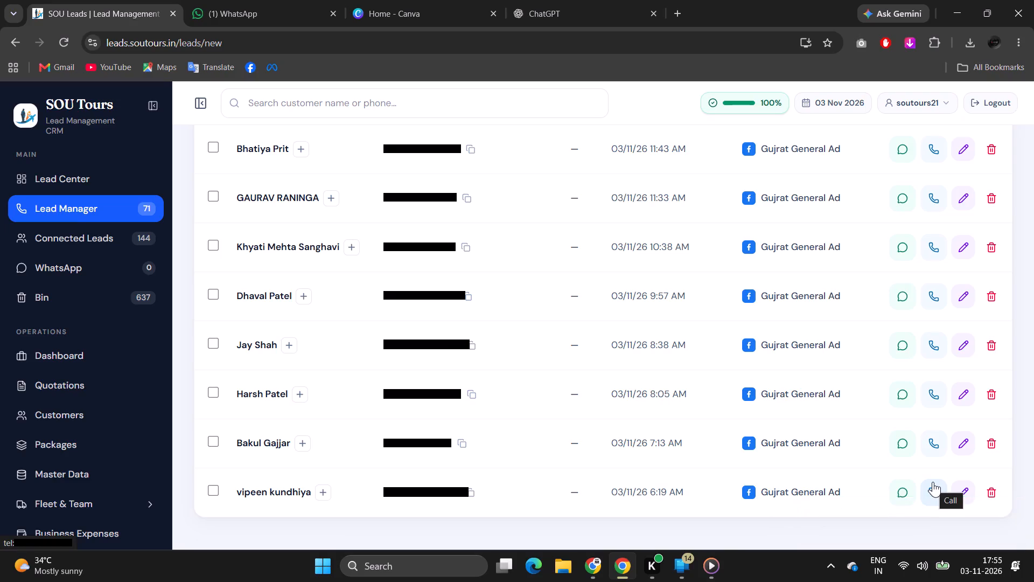
{"action": "left_click", "coordinate": [933, 482]}
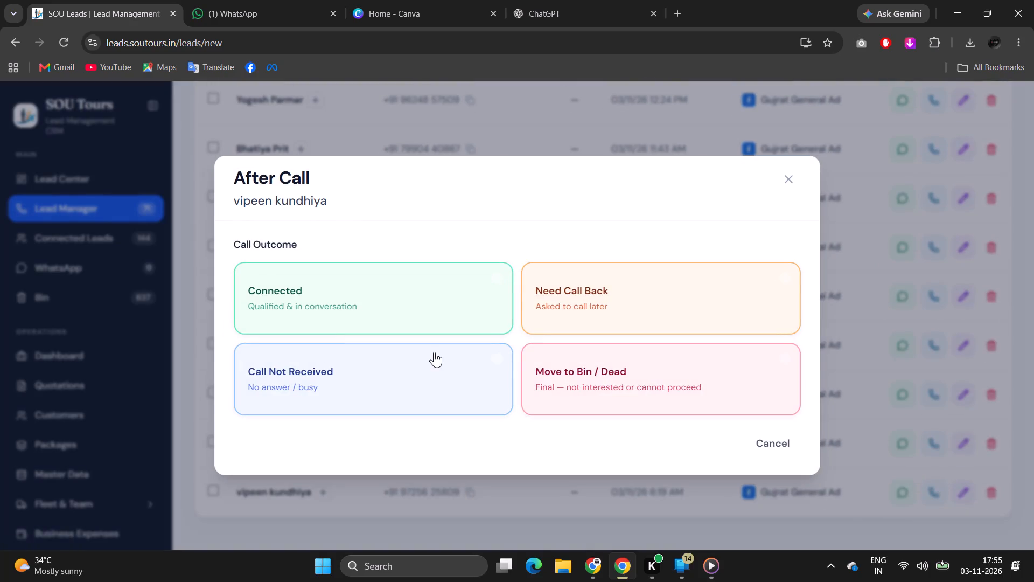
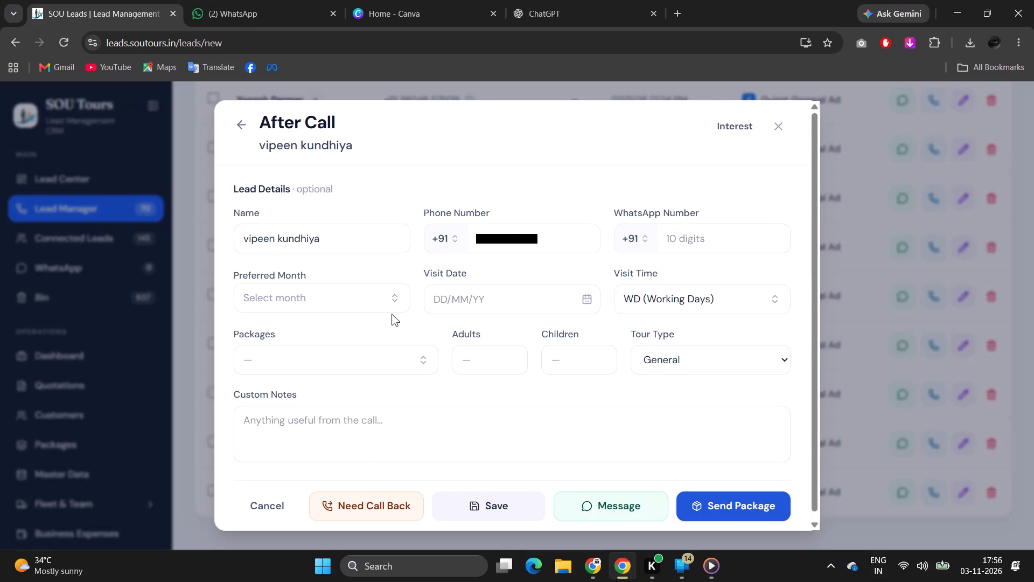
Assign the four most-selling General packages to the called 6:19 AM lead: (BO) GOLD 1N2D and 2N3D Hotels, and 1N2D and 2N3D Resorts.
{"action": "left_click", "coordinate": [737, 511]}
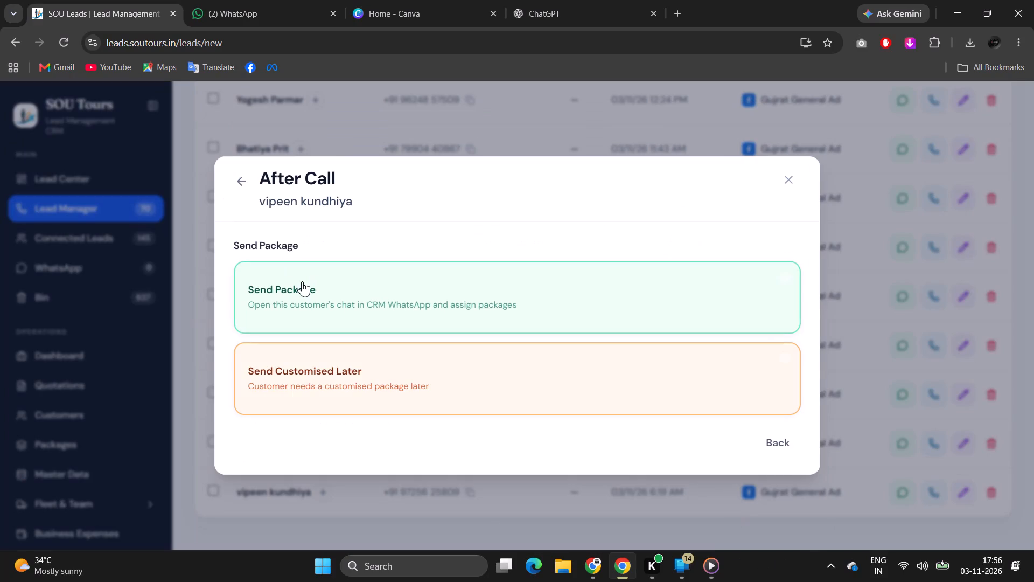
{"action": "left_click", "coordinate": [301, 281]}
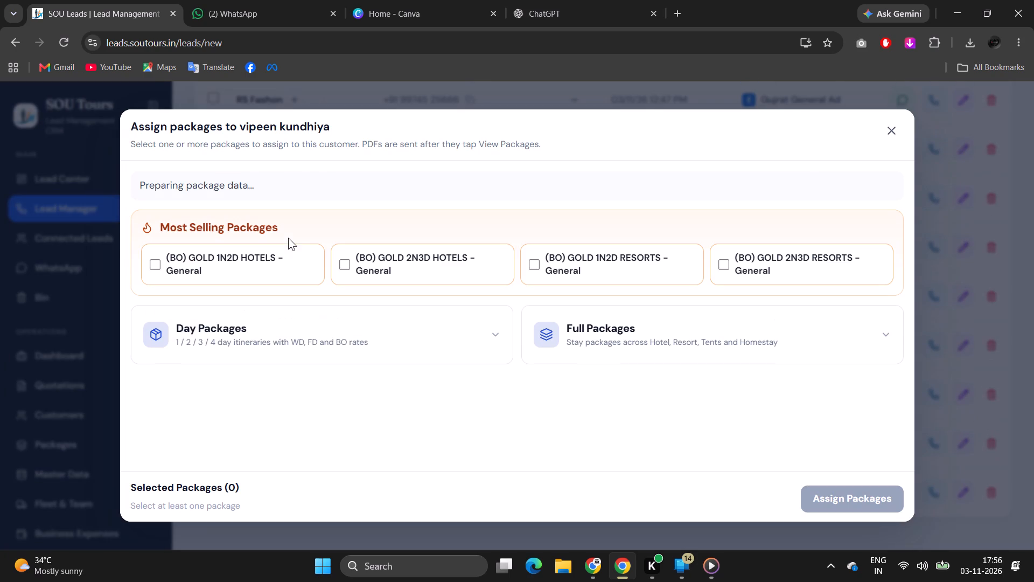
{"action": "left_click", "coordinate": [258, 262]}
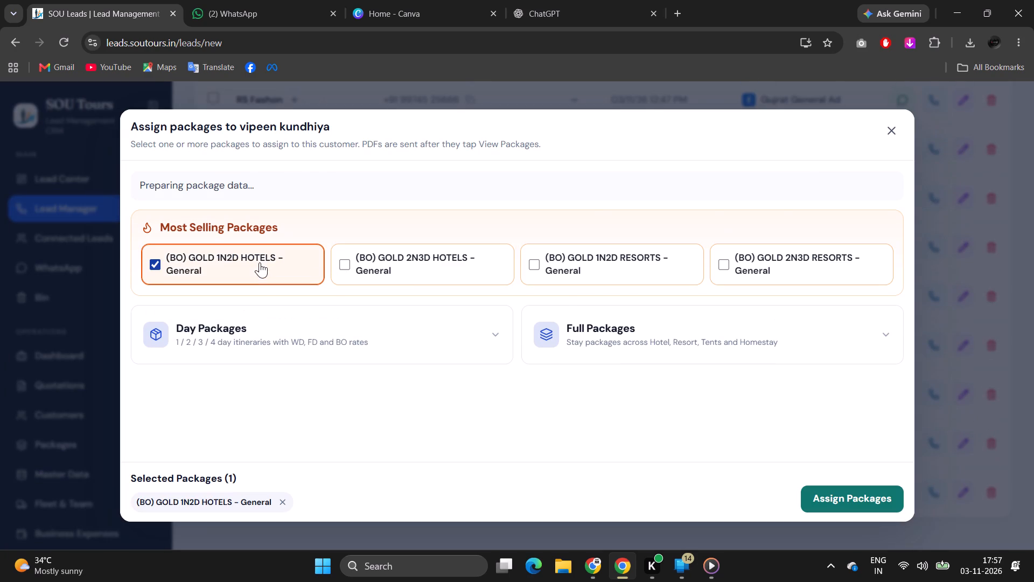
{"action": "left_click", "coordinate": [445, 240]}
{"action": "left_click", "coordinate": [627, 235]}
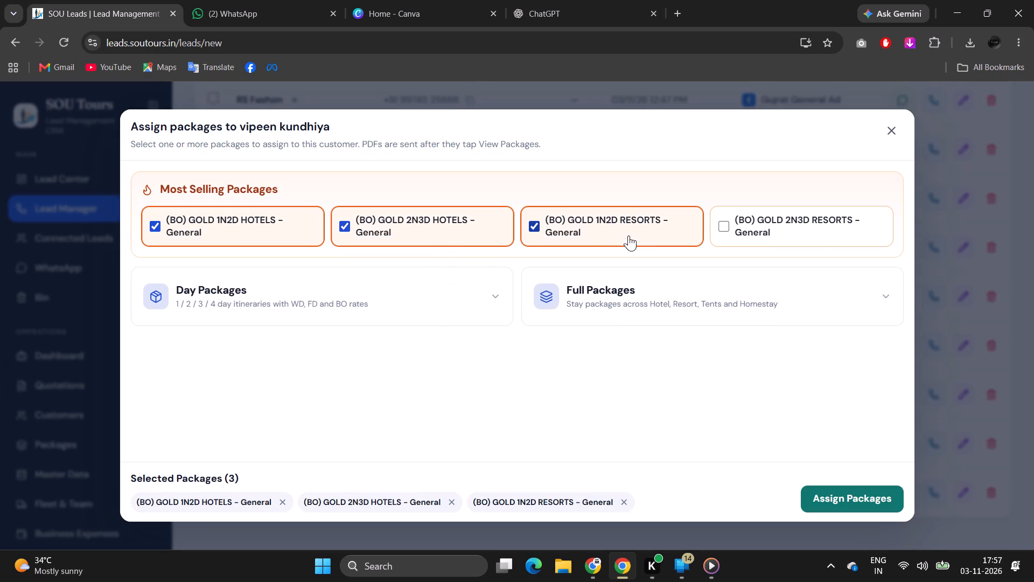
{"action": "left_click", "coordinate": [823, 228]}
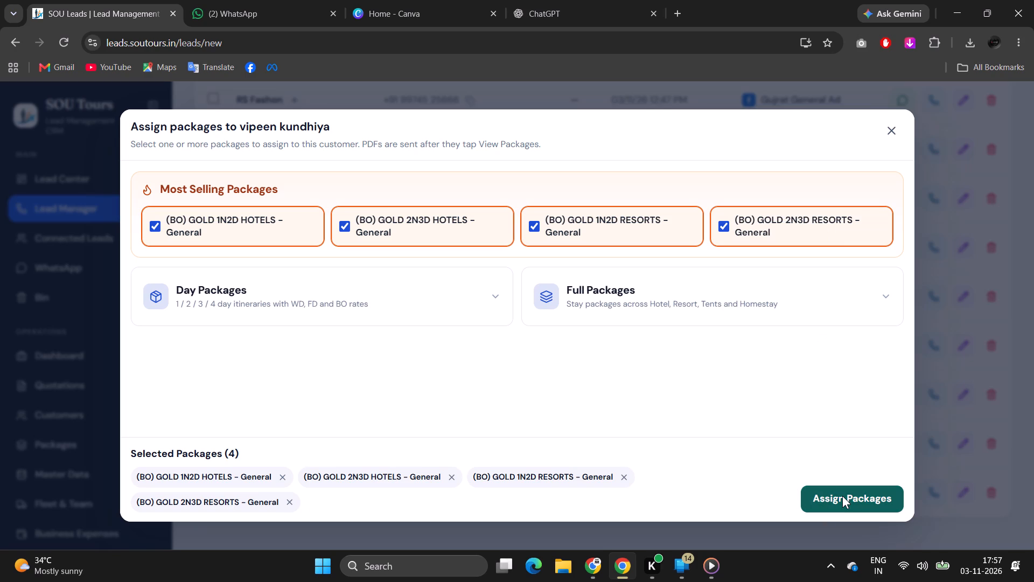
{"action": "left_click", "coordinate": [842, 496]}
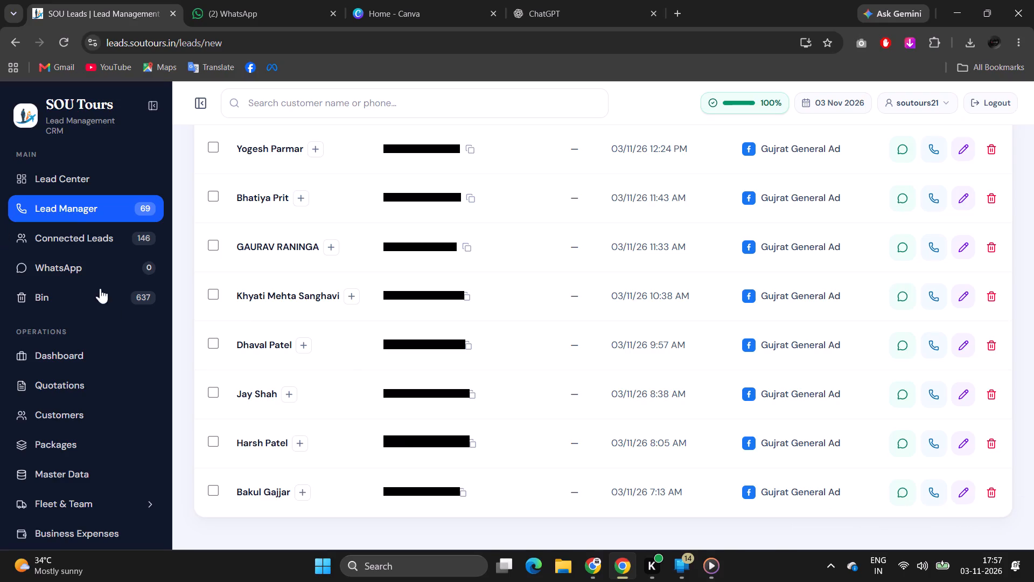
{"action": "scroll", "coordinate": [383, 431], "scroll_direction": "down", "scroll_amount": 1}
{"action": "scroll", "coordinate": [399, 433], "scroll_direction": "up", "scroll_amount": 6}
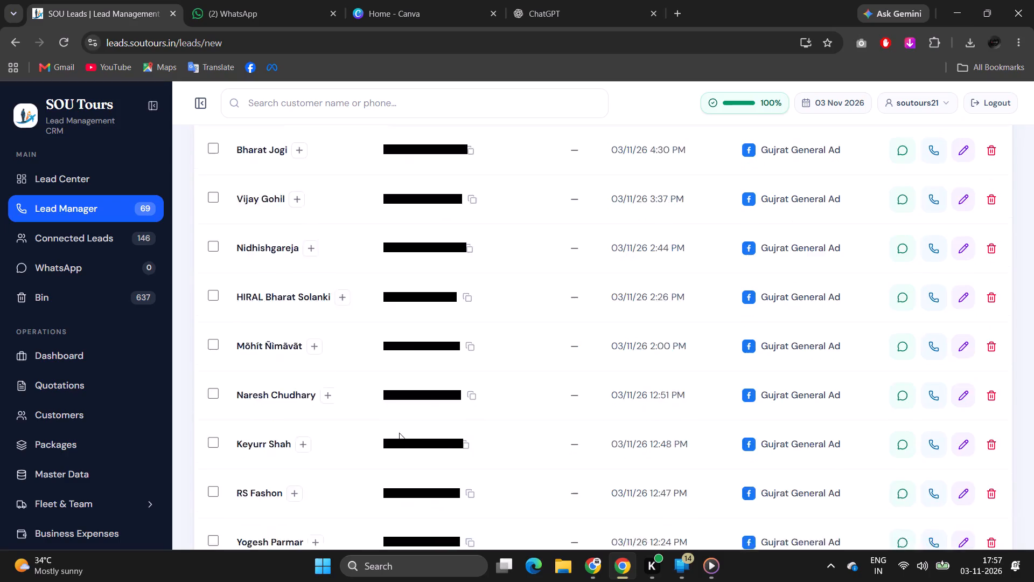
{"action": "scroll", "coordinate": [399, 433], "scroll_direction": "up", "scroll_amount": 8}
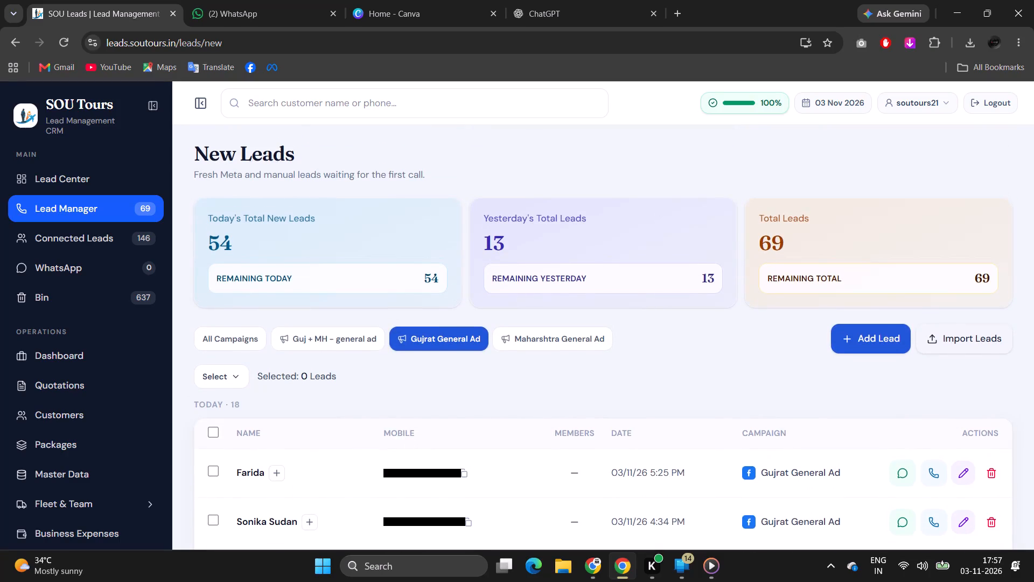
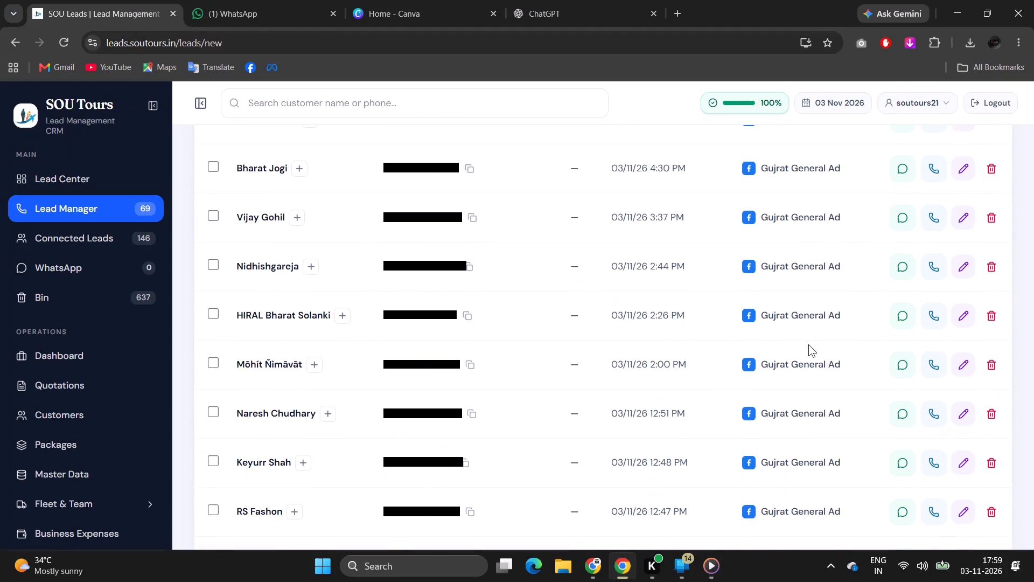
Call the oldest remaining Gujrat General Ad lead, the one received on 03/11/26 at 7:13 AM.
{"action": "scroll", "coordinate": [811, 348], "scroll_direction": "down", "scroll_amount": 10}
{"action": "scroll", "coordinate": [619, 459], "scroll_direction": "up", "scroll_amount": 5}
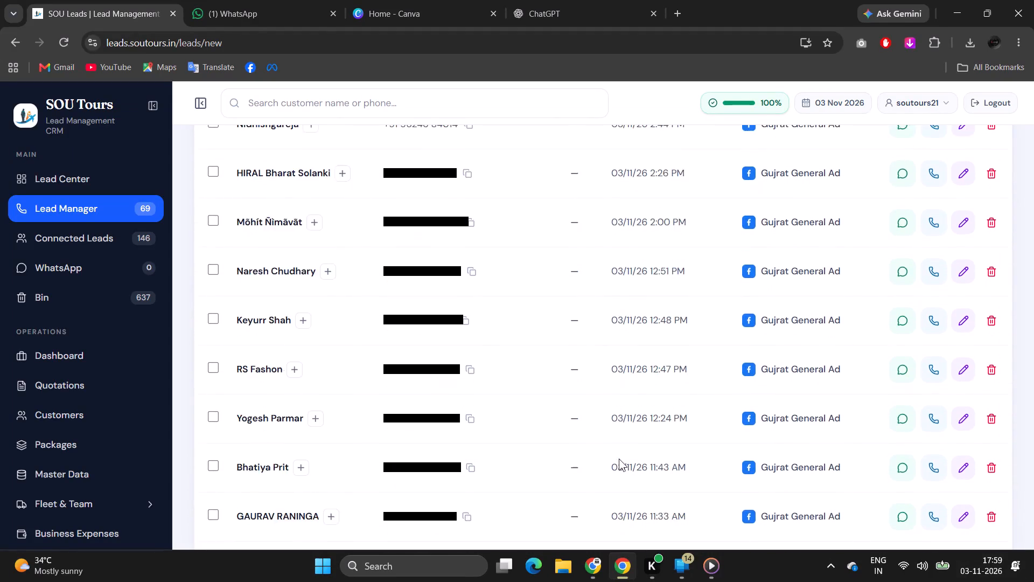
{"action": "scroll", "coordinate": [619, 459], "scroll_direction": "up", "scroll_amount": 7}
{"action": "scroll", "coordinate": [619, 458], "scroll_direction": "down", "scroll_amount": 18}
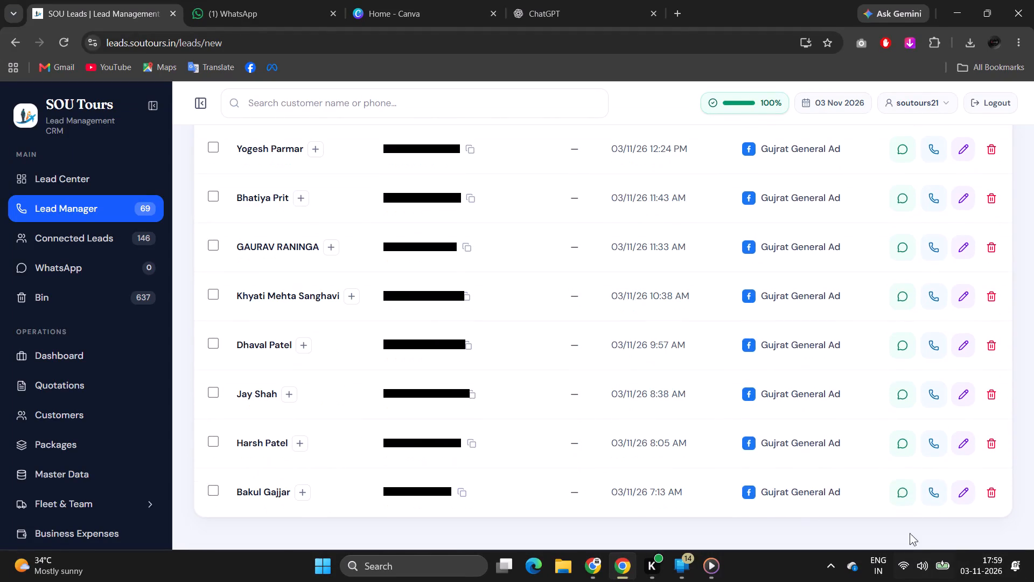
{"action": "left_click", "coordinate": [926, 494]}
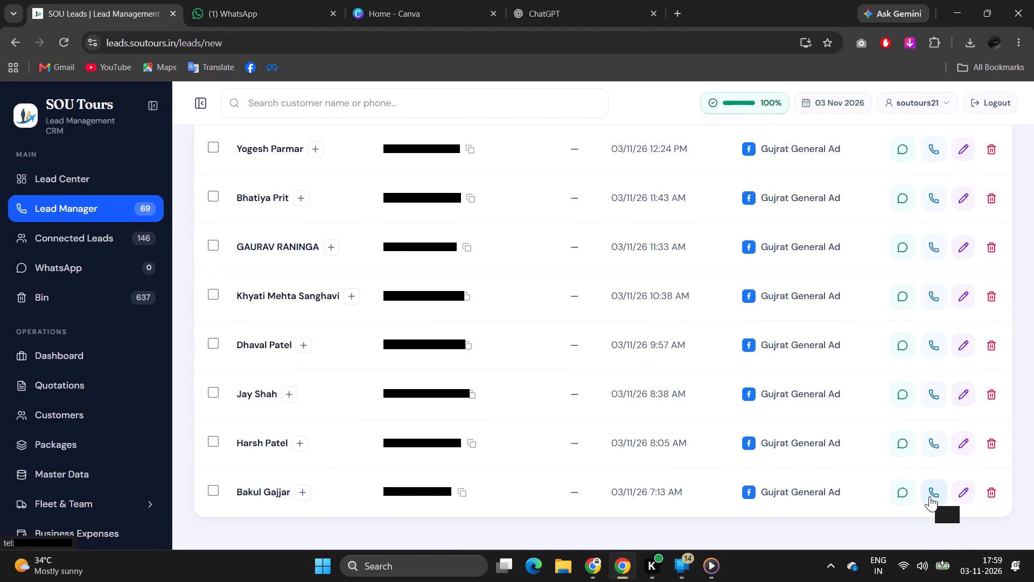
{"action": "left_click", "coordinate": [928, 496]}
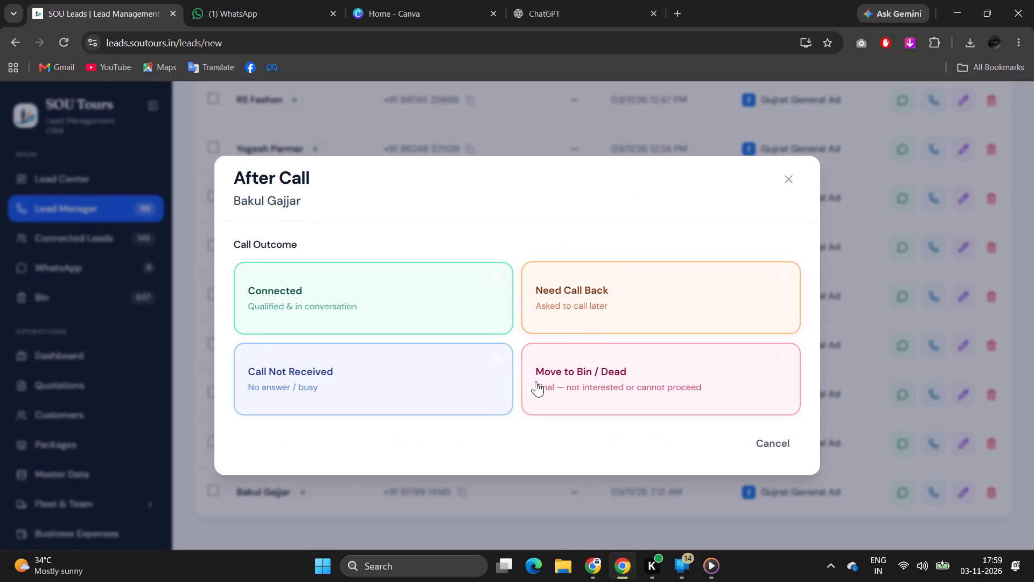
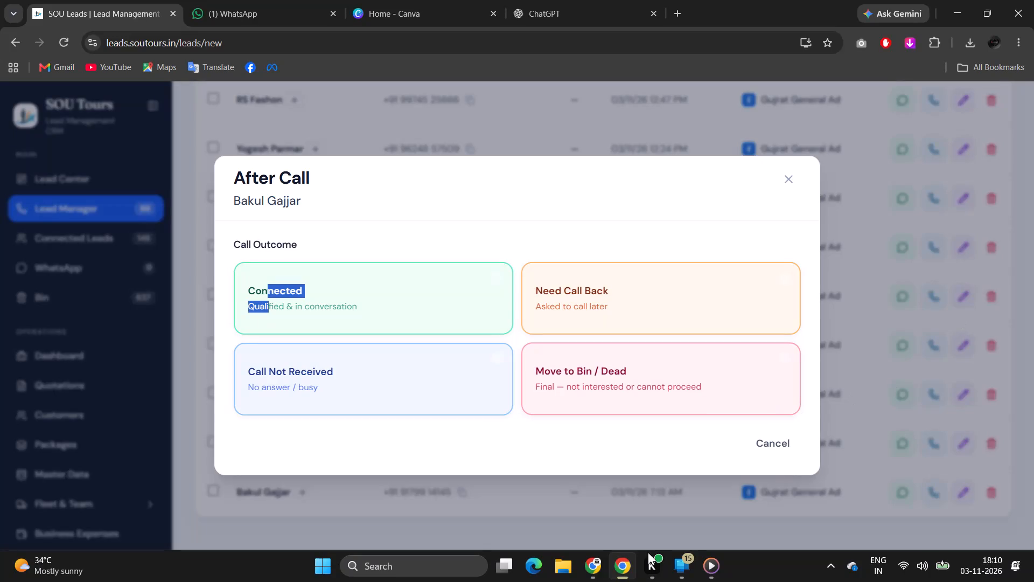
In Google Drive in the other Chrome window, set the ACCURATE CUSTOM folder's general access to Restricted.
{"action": "left_click", "coordinate": [602, 573]}
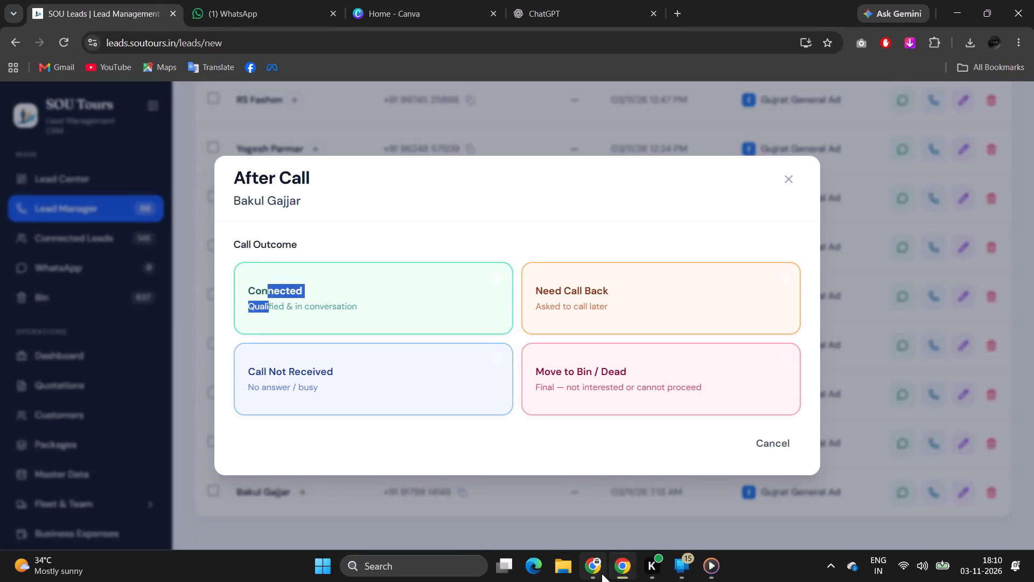
{"action": "left_click", "coordinate": [198, 0]}
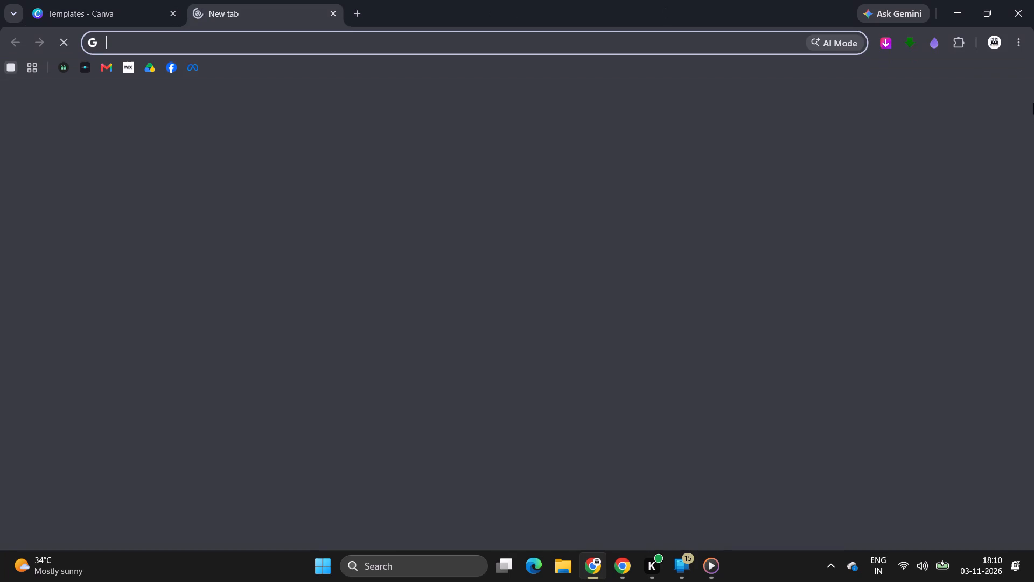
{"action": "left_click", "coordinate": [970, 111]}
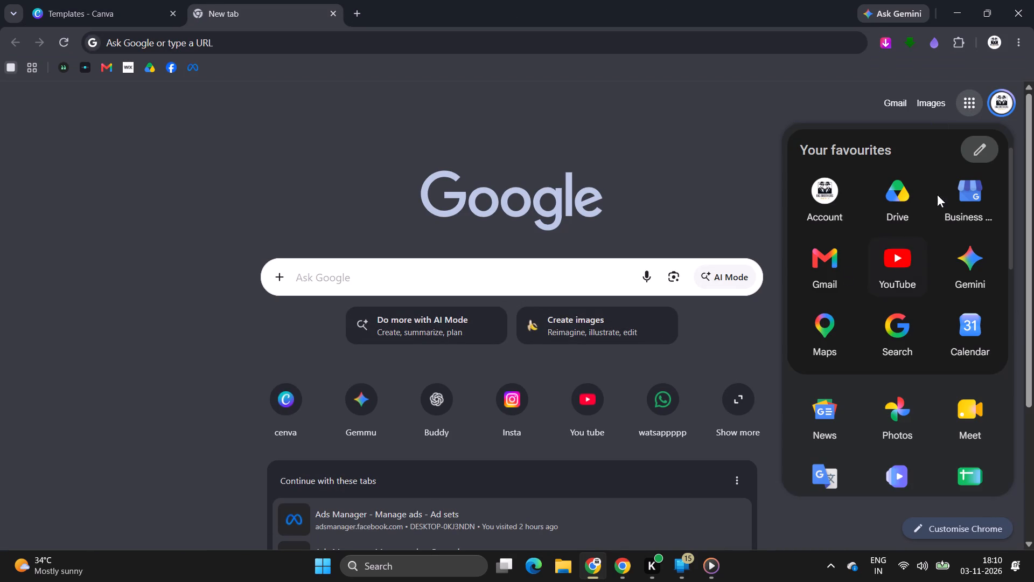
{"action": "left_click", "coordinate": [892, 211]}
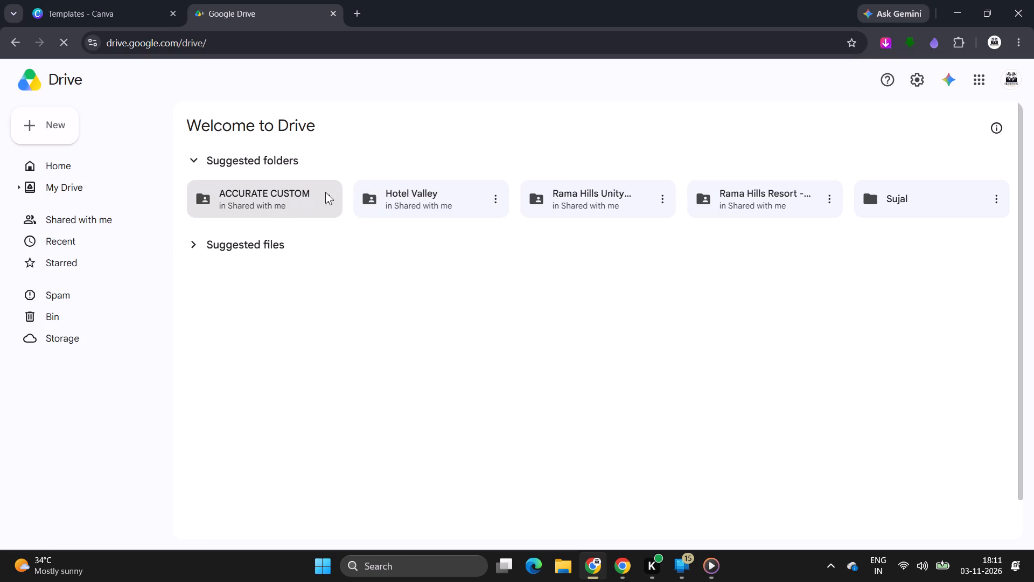
{"action": "left_click", "coordinate": [329, 202]}
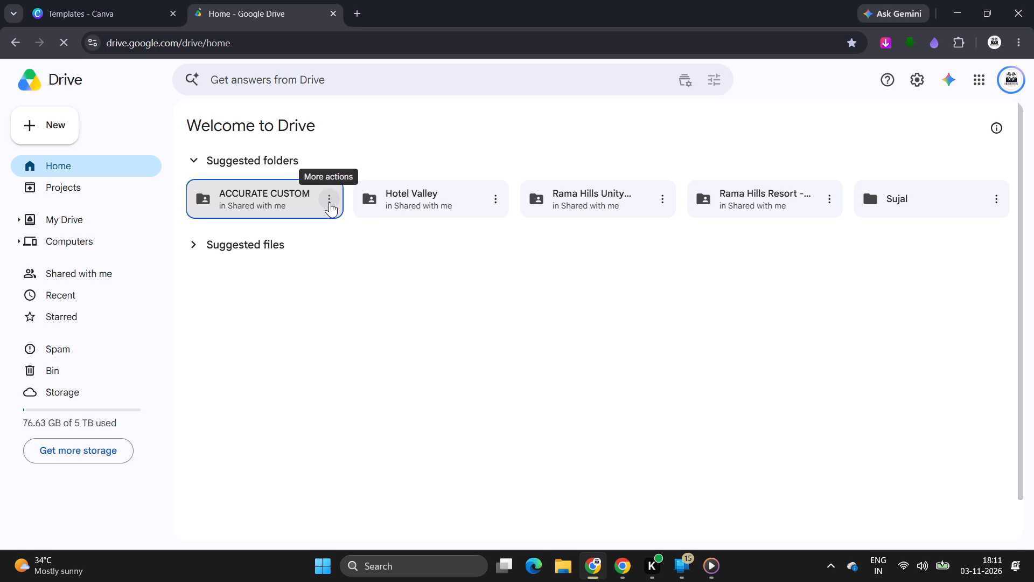
{"action": "left_click", "coordinate": [324, 194]}
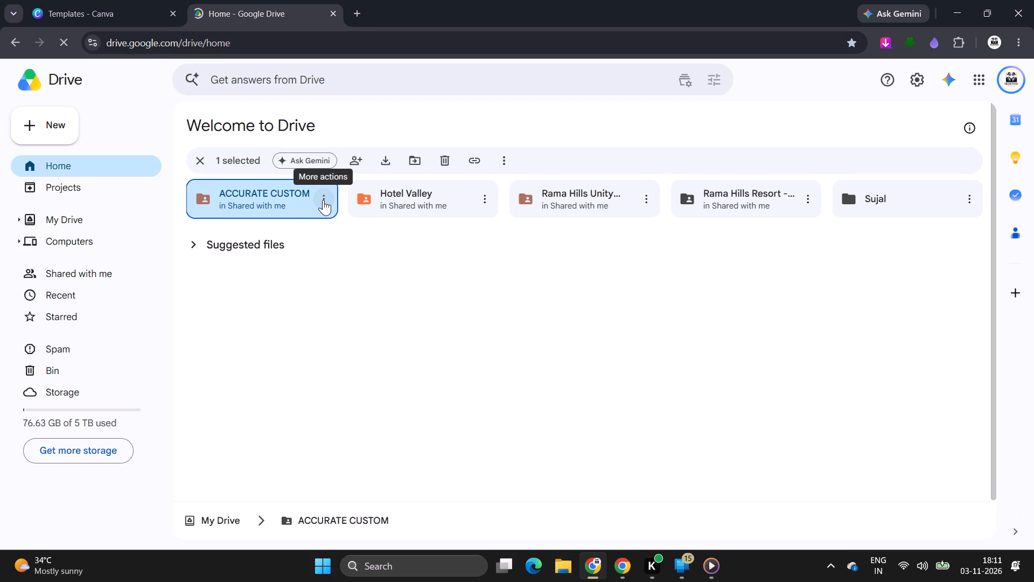
{"action": "left_click", "coordinate": [368, 329]}
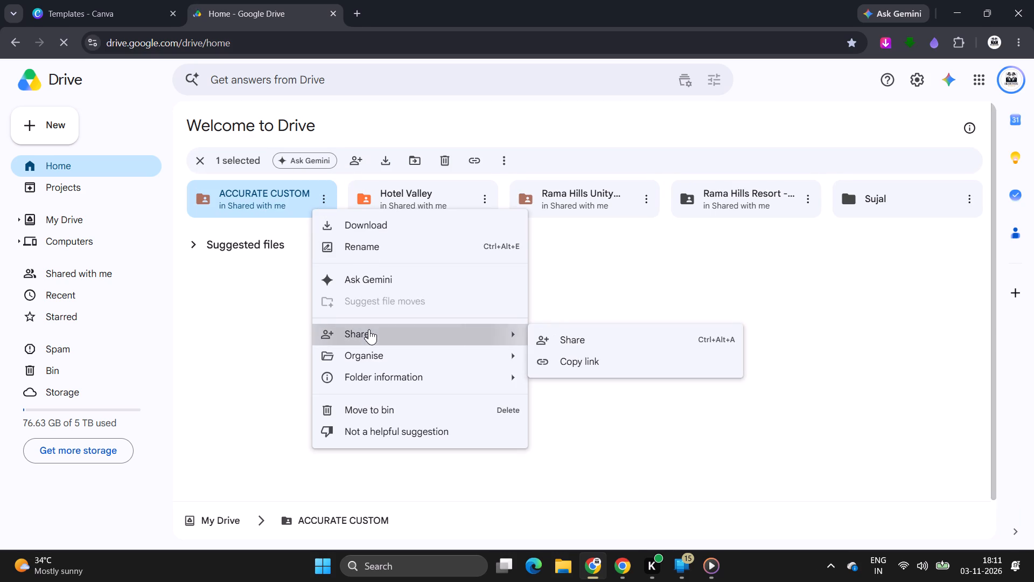
{"action": "left_click", "coordinate": [568, 343]}
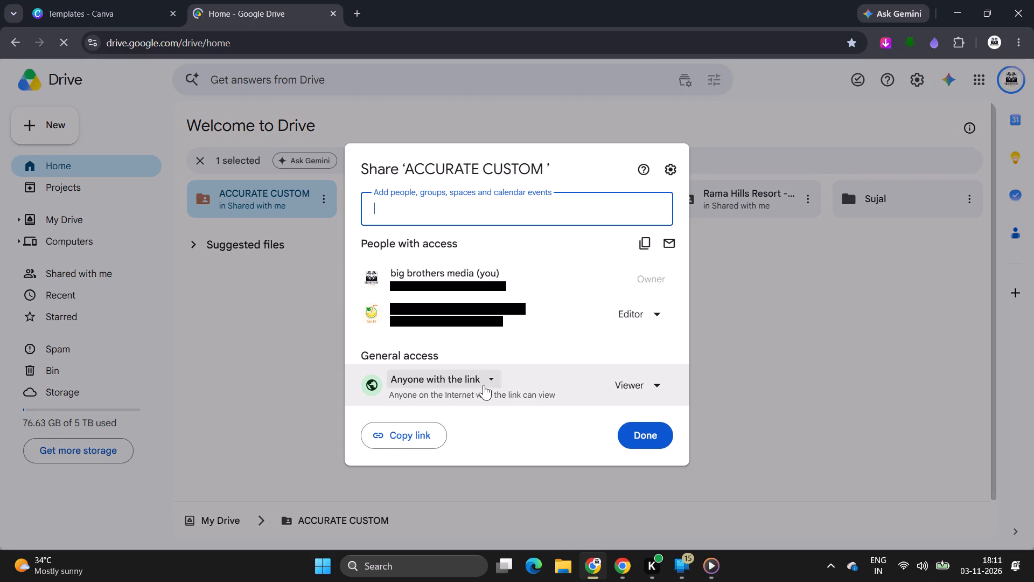
{"action": "left_click", "coordinate": [488, 380]}
{"action": "left_click", "coordinate": [469, 416]}
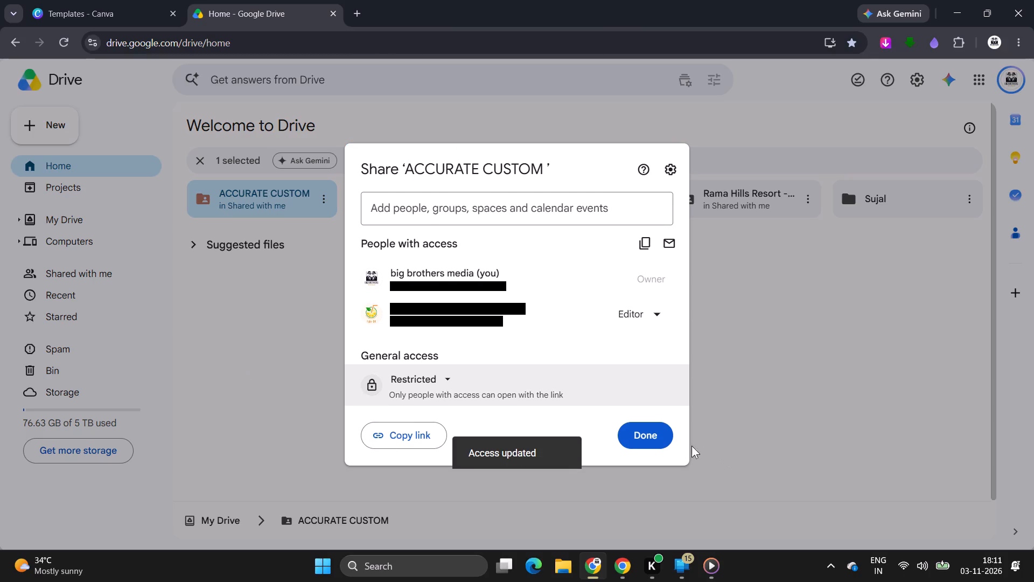
{"action": "left_click", "coordinate": [644, 439]}
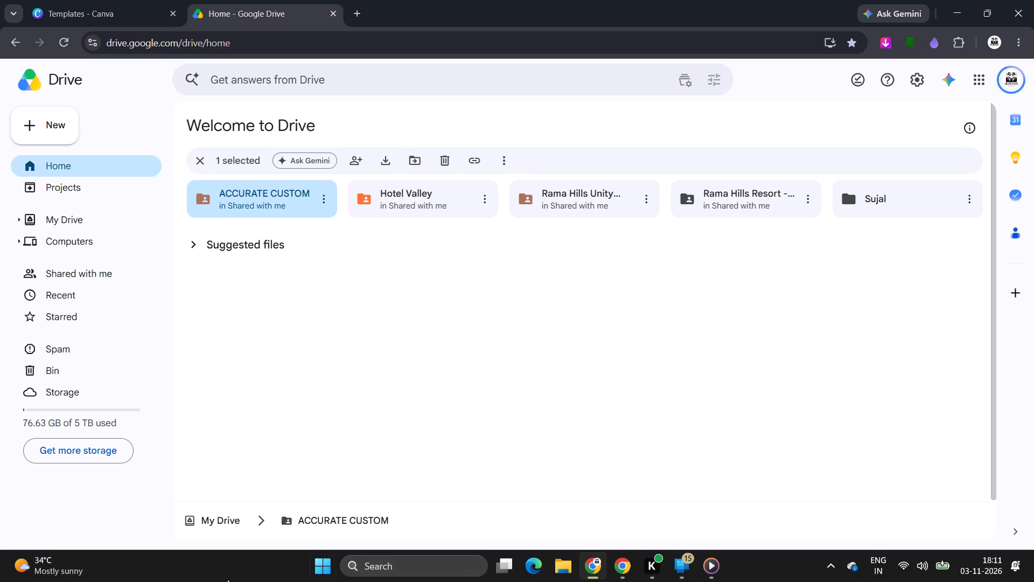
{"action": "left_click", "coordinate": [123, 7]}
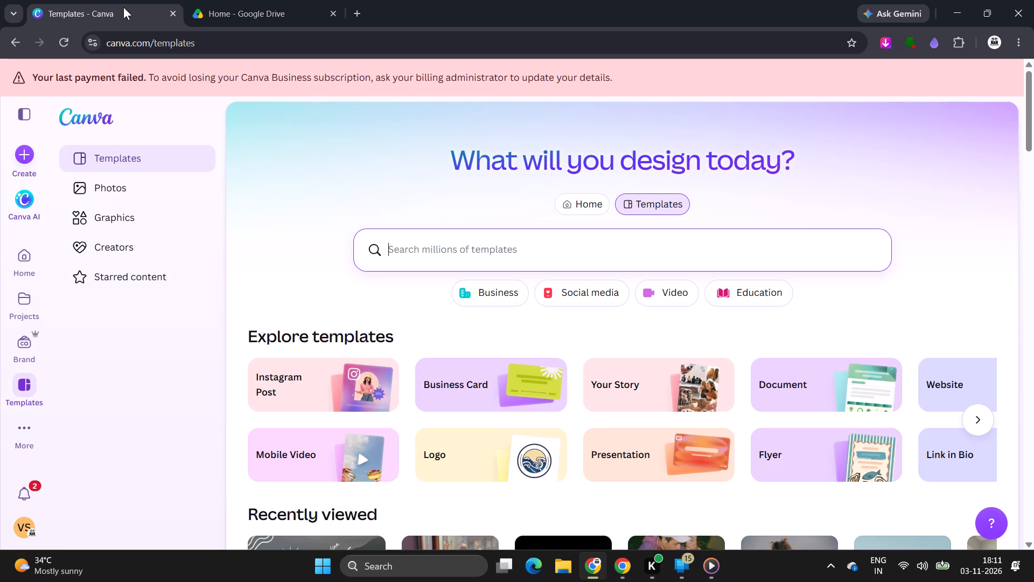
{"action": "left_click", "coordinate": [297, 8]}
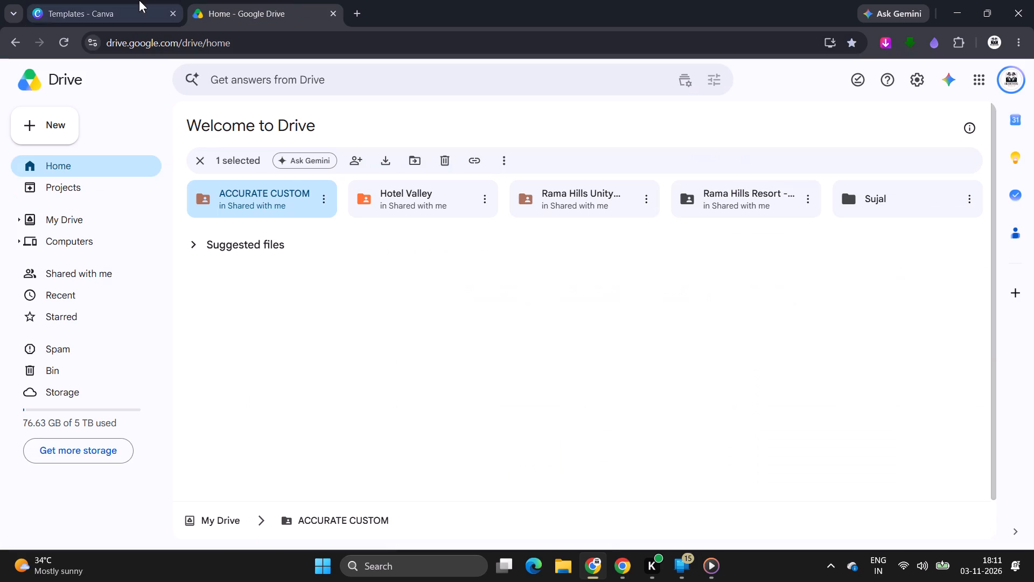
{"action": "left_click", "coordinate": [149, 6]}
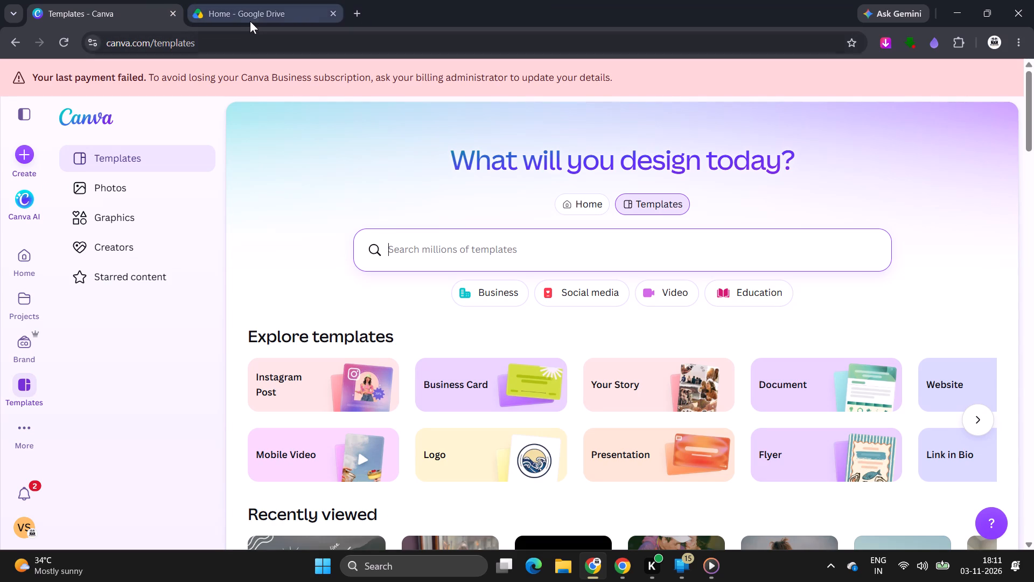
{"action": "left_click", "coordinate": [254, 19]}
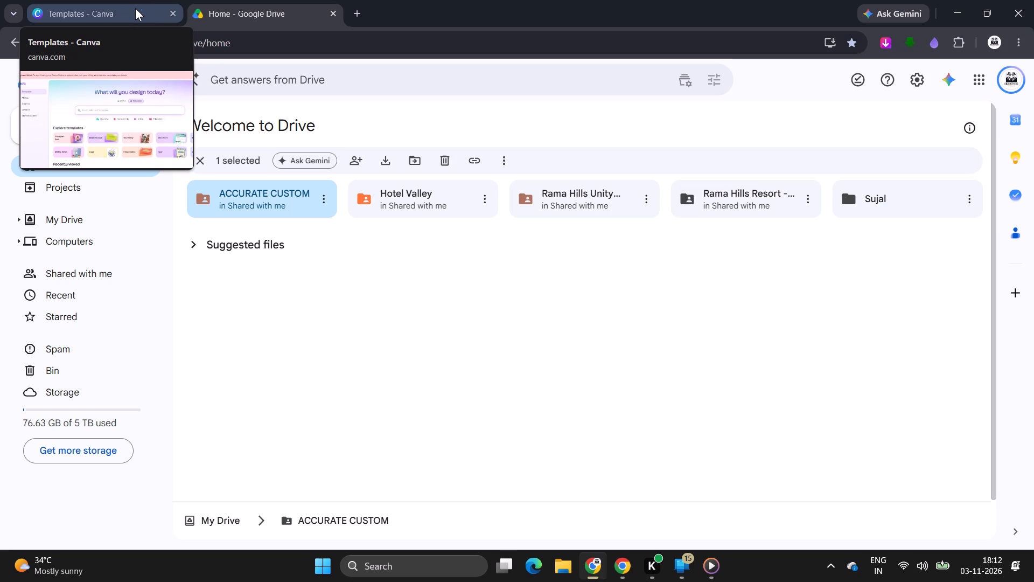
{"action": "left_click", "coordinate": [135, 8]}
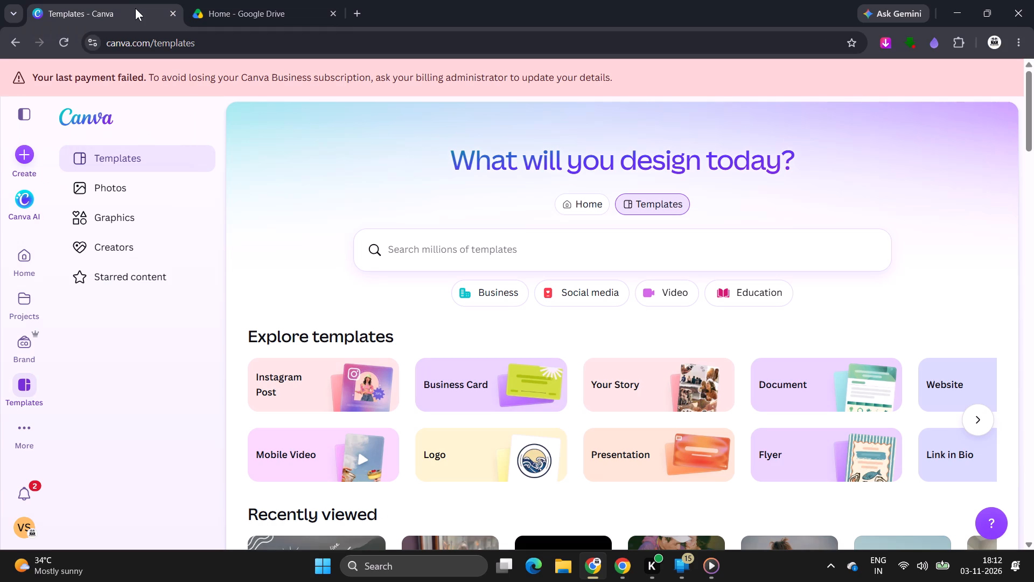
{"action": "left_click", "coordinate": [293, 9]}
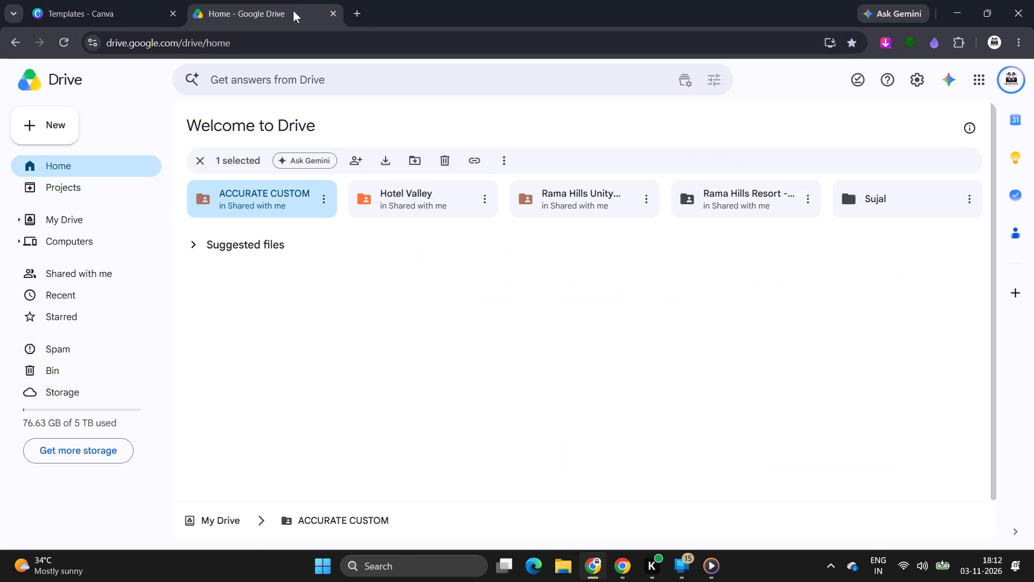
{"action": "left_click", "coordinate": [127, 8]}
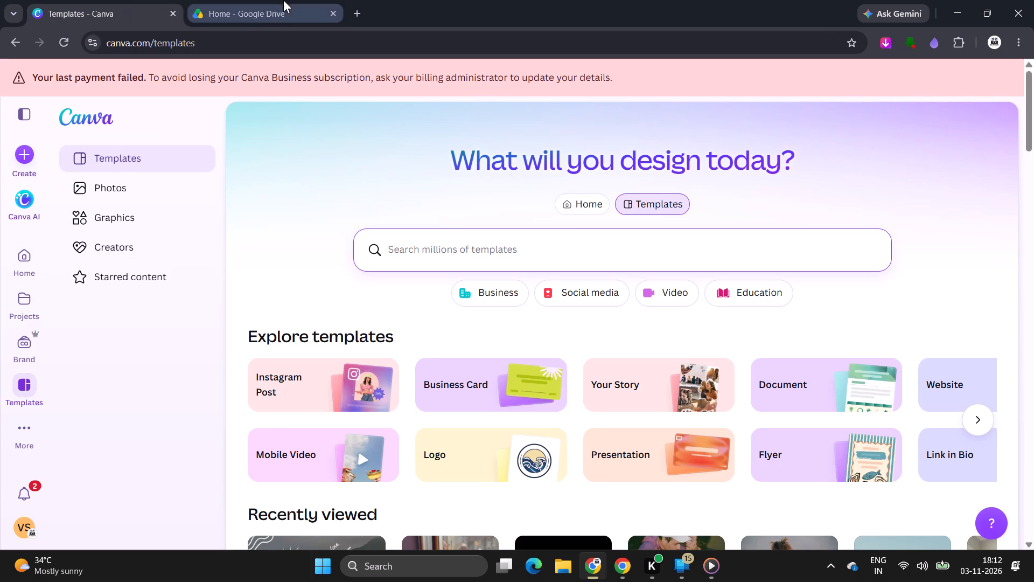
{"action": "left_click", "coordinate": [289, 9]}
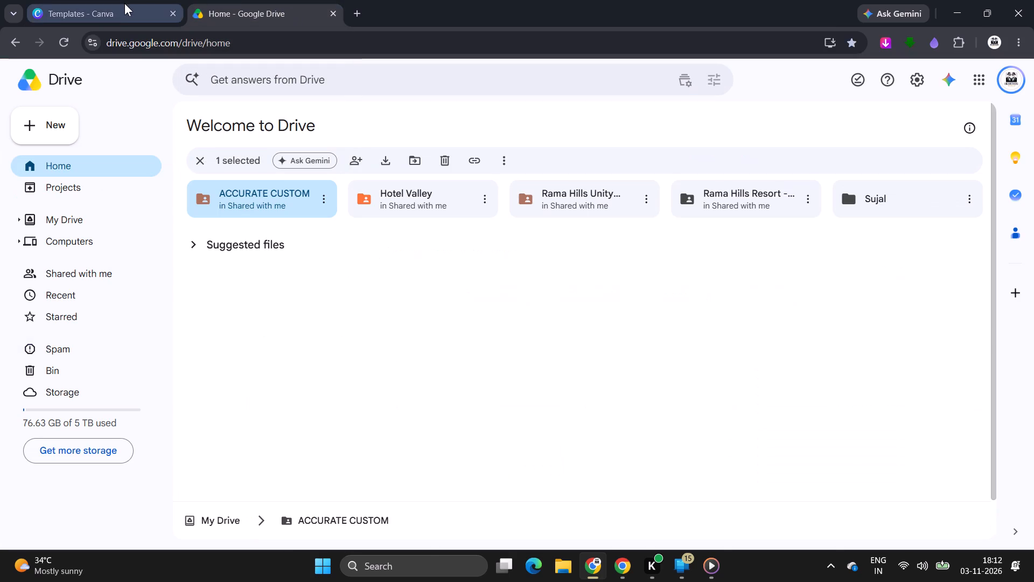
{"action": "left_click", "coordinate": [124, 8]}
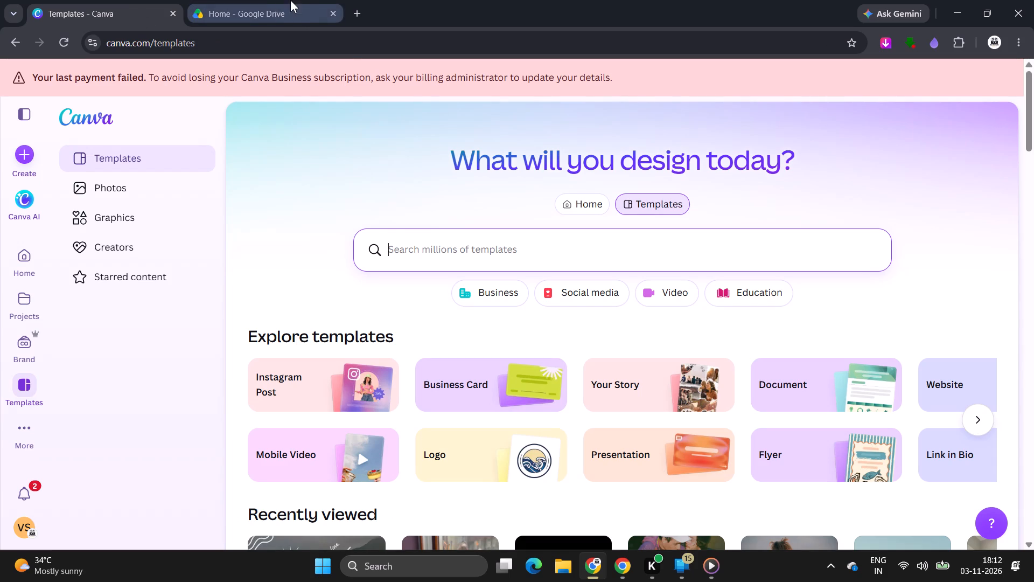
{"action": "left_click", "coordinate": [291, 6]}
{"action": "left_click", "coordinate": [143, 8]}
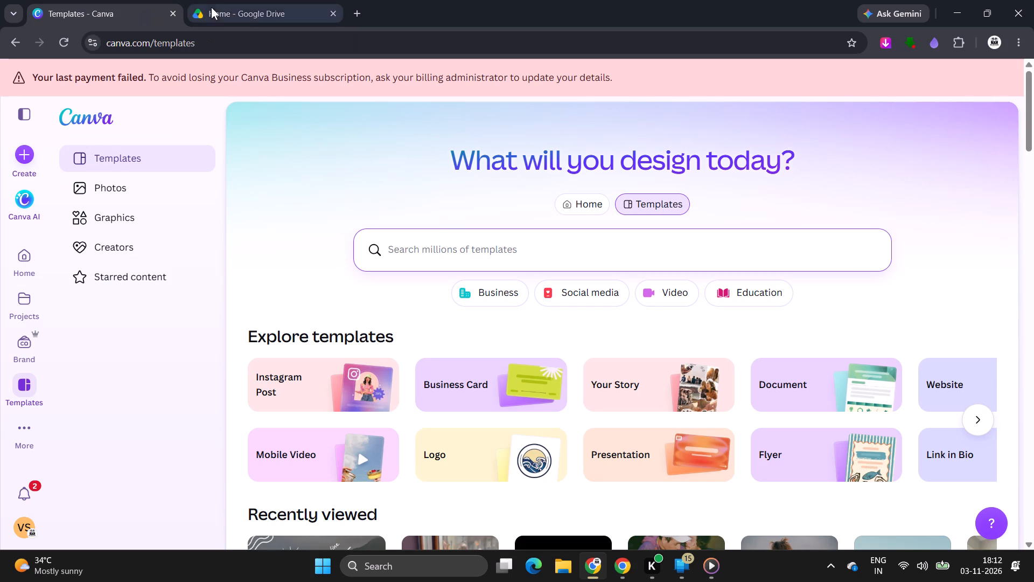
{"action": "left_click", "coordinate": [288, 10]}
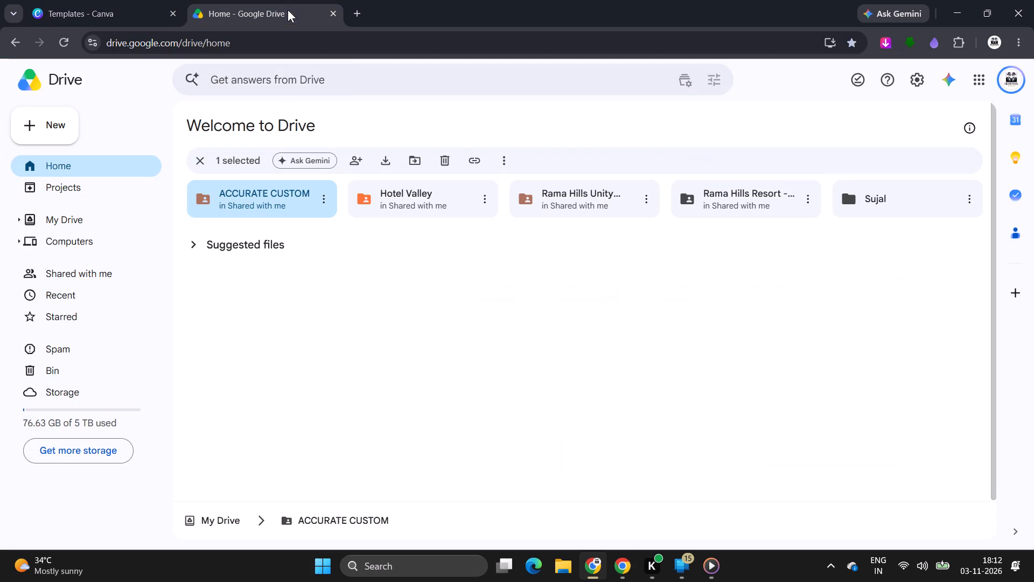
Switch back to the SOU Tours CRM, close the After Call form without logging an outcome, and reload the New Leads page.
{"action": "left_click", "coordinate": [626, 579]}
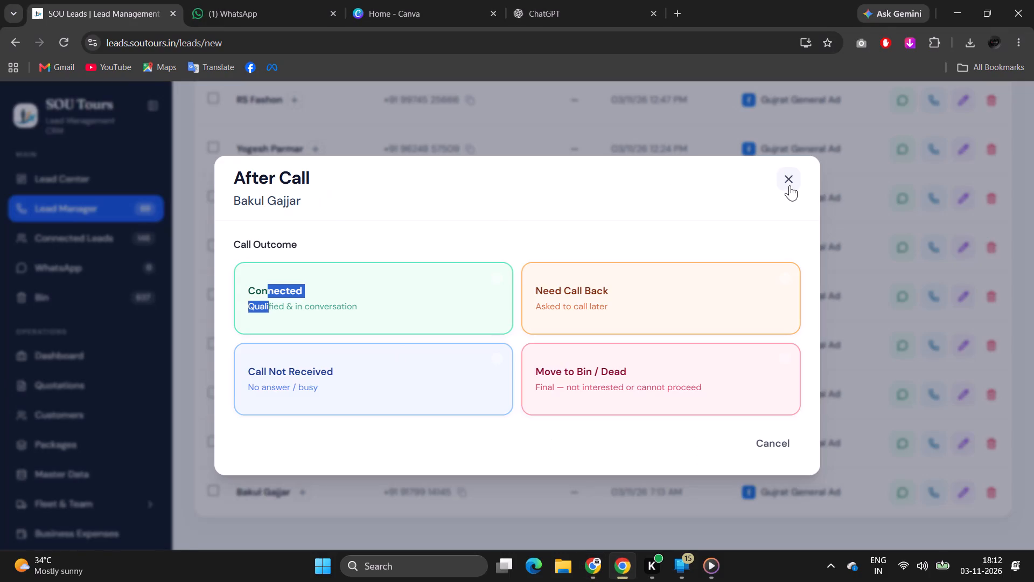
{"action": "left_click", "coordinate": [788, 185]}
{"action": "scroll", "coordinate": [111, 209], "scroll_direction": "up", "scroll_amount": 14}
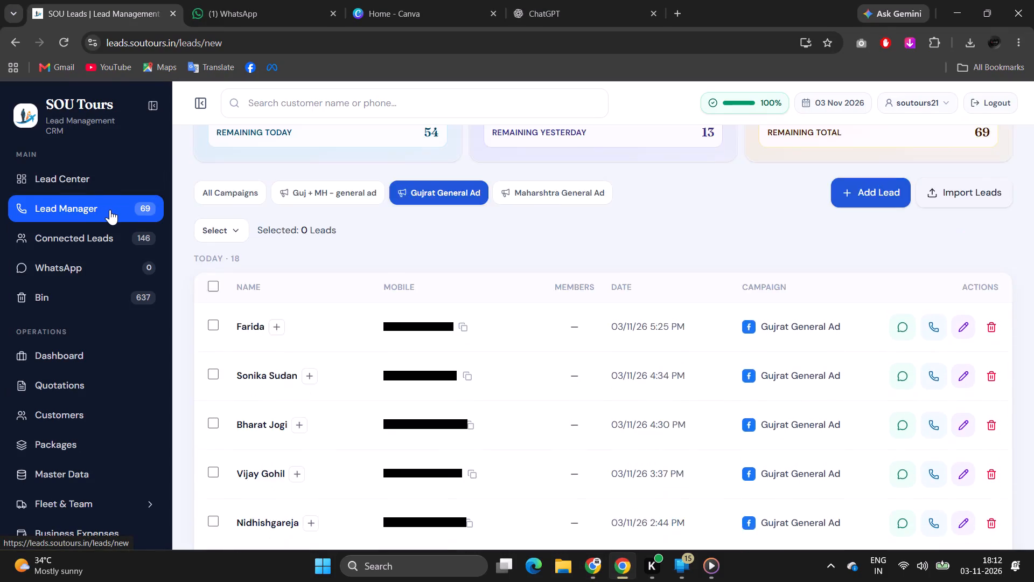
{"action": "scroll", "coordinate": [109, 210], "scroll_direction": "up", "scroll_amount": 2}
{"action": "left_click", "coordinate": [64, 41]}
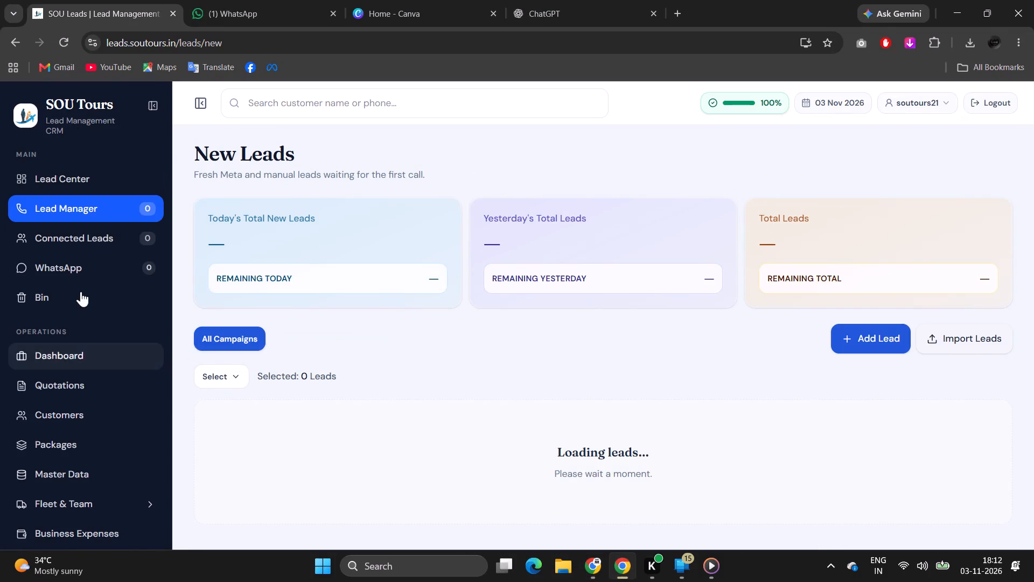
Open the operations Dashboard and review the November 26 financial overview, reminders and upcoming bookings.
{"action": "left_click", "coordinate": [108, 350]}
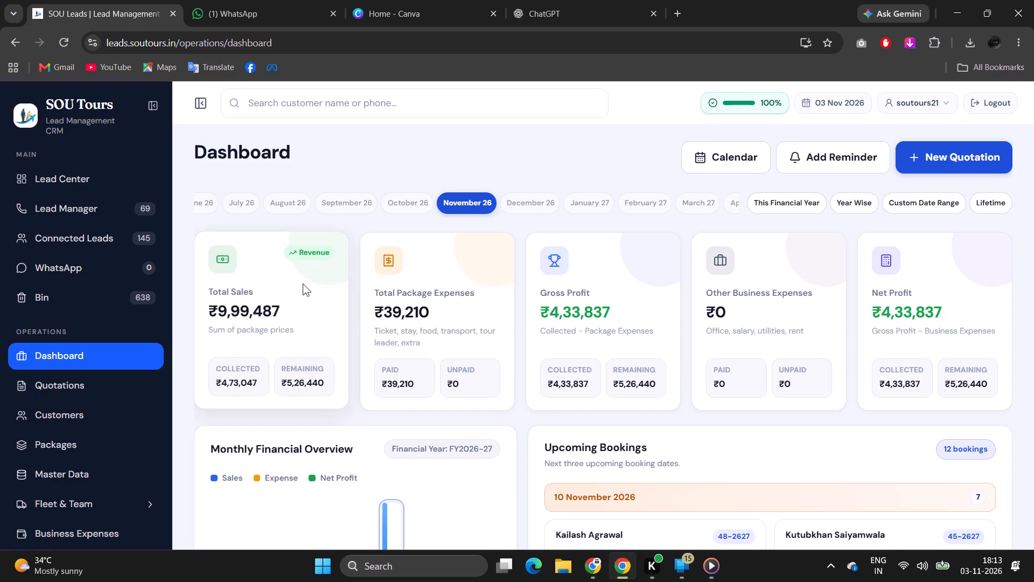
{"action": "scroll", "coordinate": [296, 311], "scroll_direction": "down", "scroll_amount": 3}
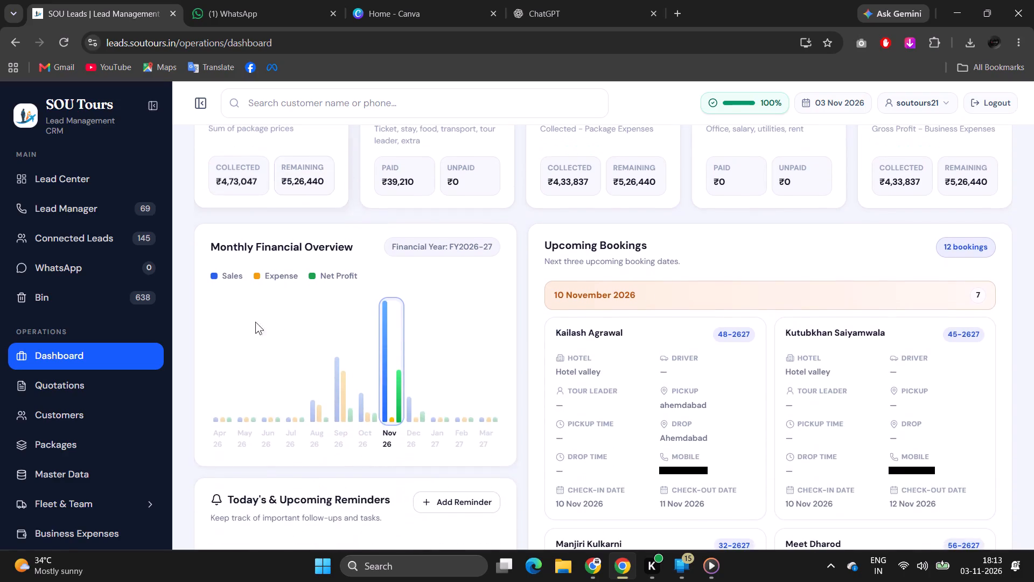
{"action": "scroll", "coordinate": [197, 332], "scroll_direction": "down", "scroll_amount": 3}
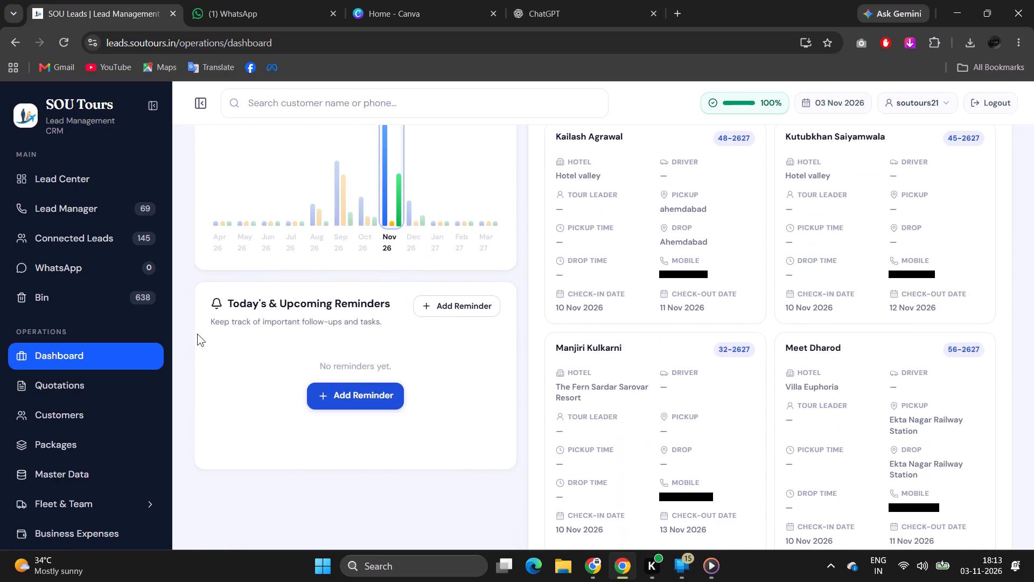